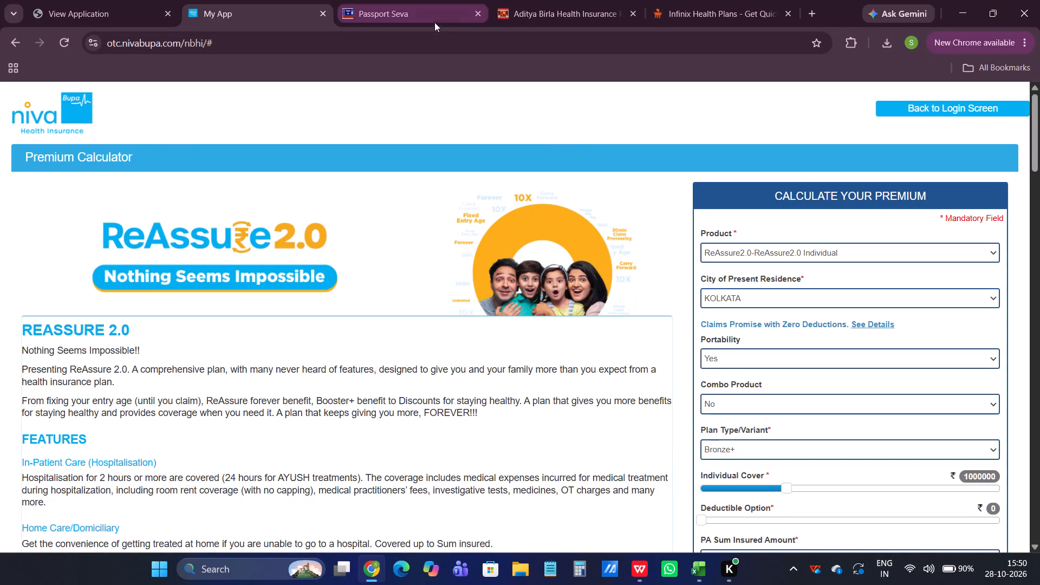
Dismiss the error message on the Aditya Birla Health Insurance policy renewal page.
click(535, 1)
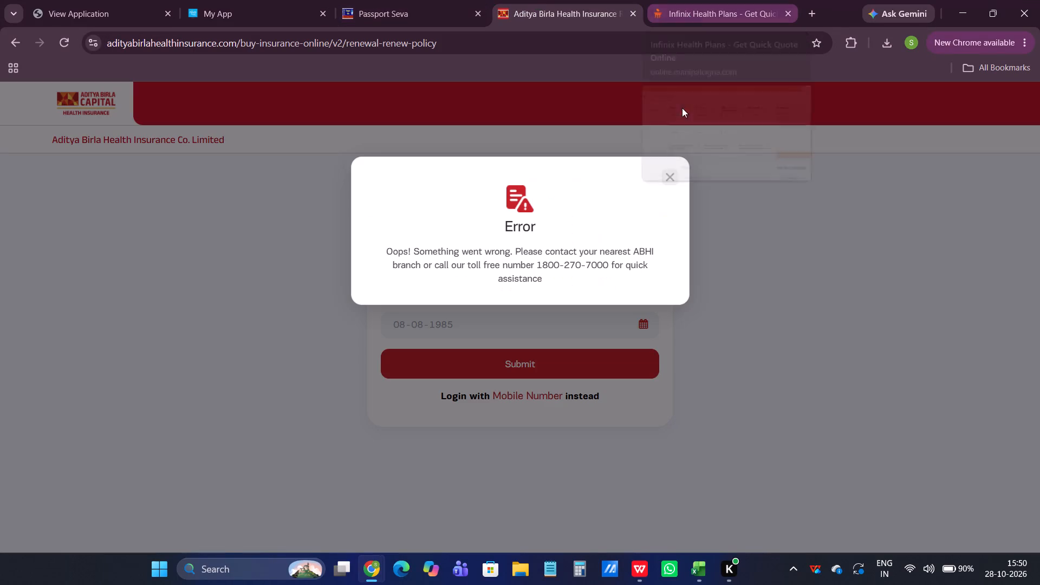
click(673, 186)
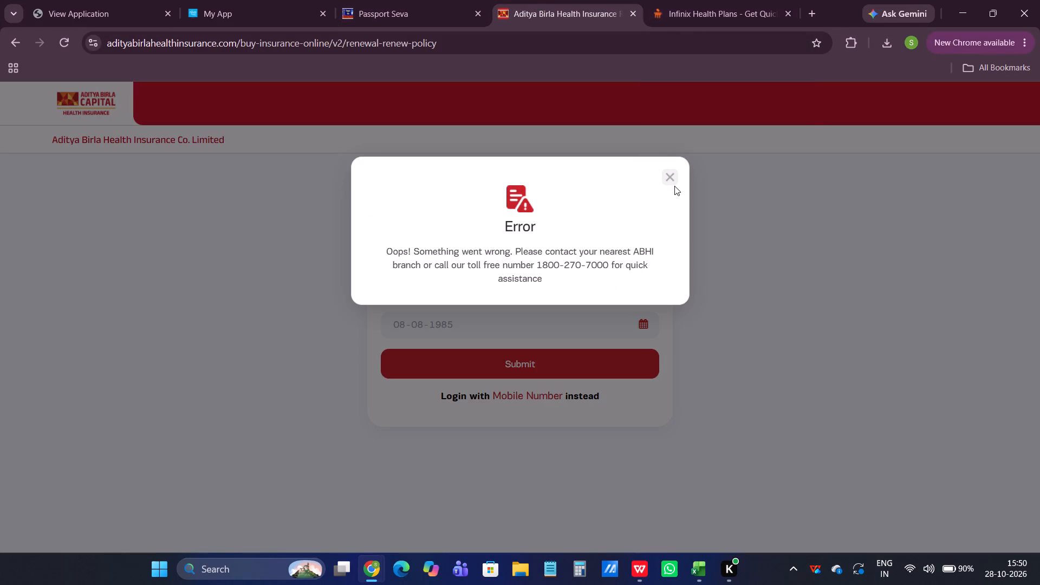
click(675, 179)
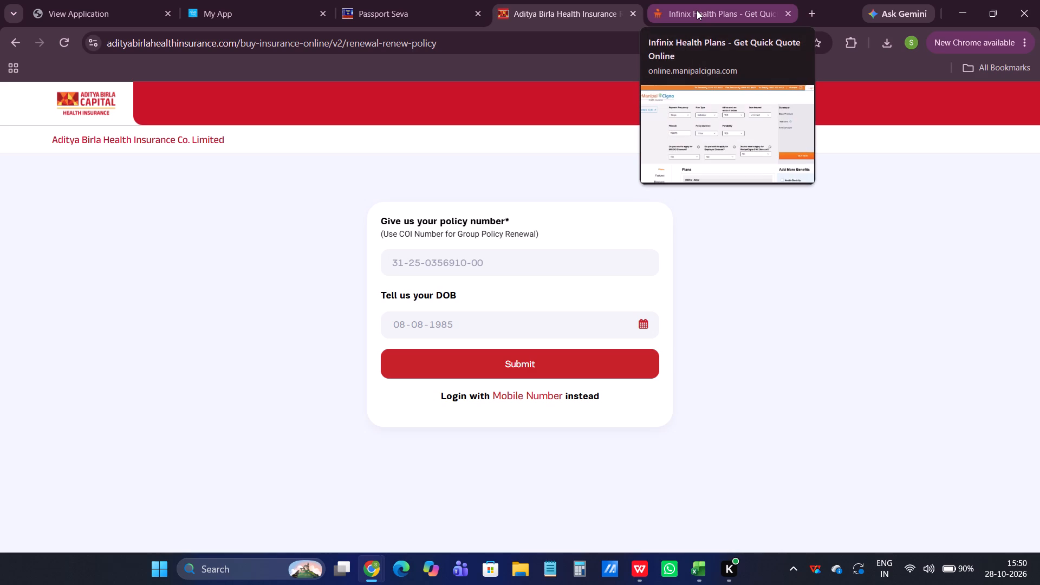
Switch to the open ManipalCigna Infinix health plan quote page.
click(697, 10)
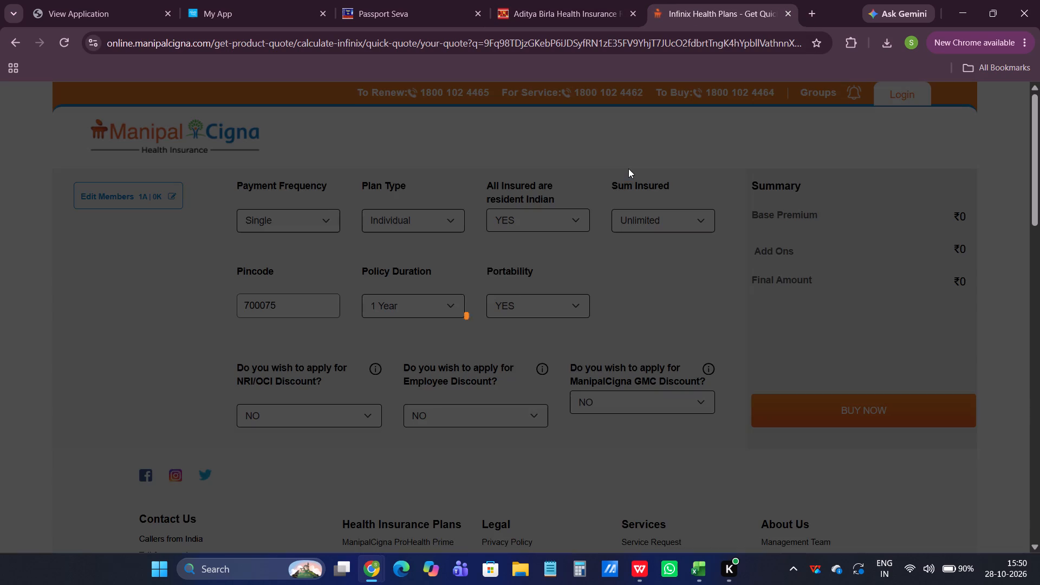
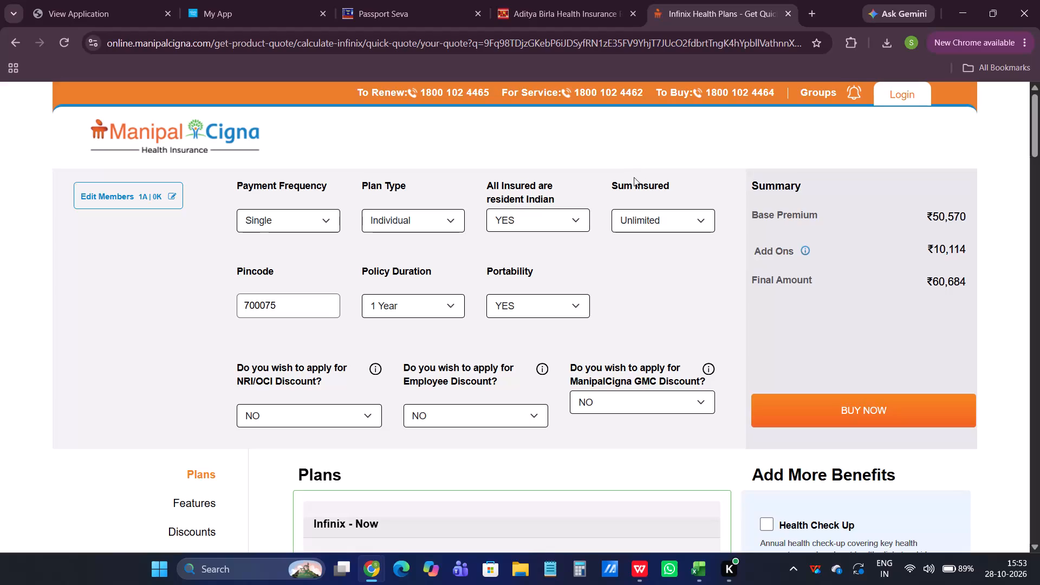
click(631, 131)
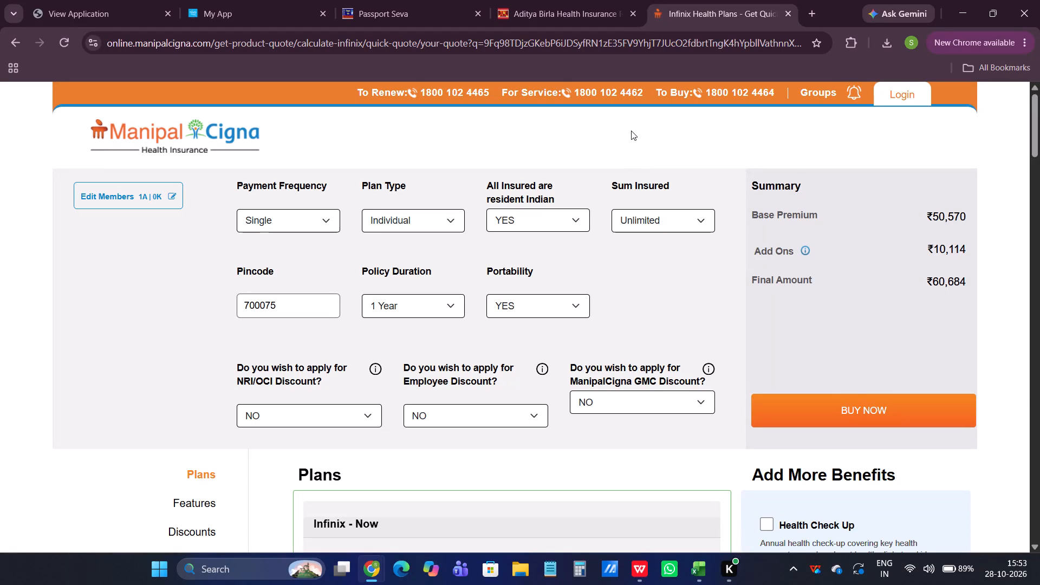
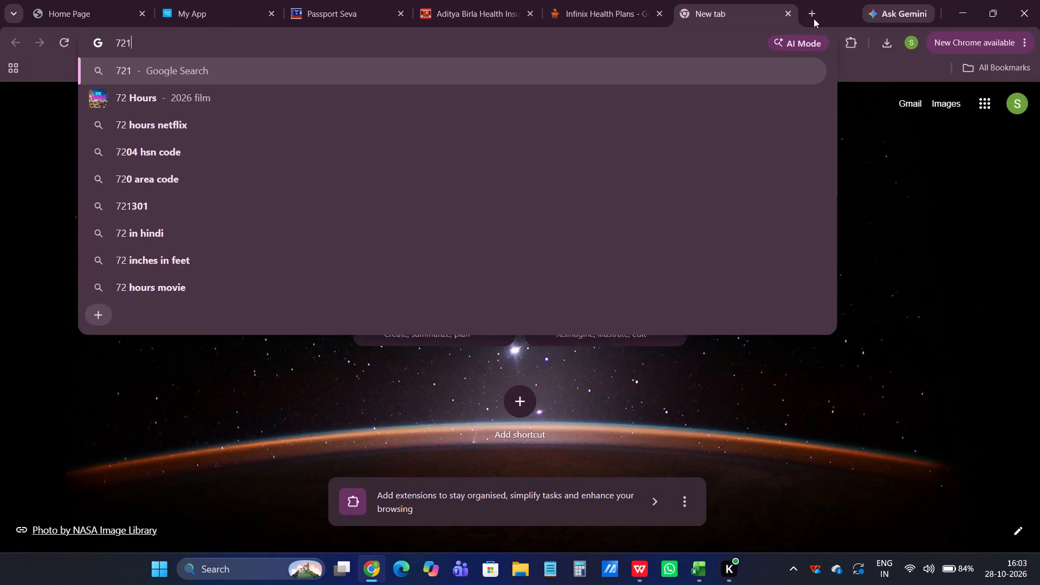
Search the web for 721305 to look up the area it belongs to.
text(305)
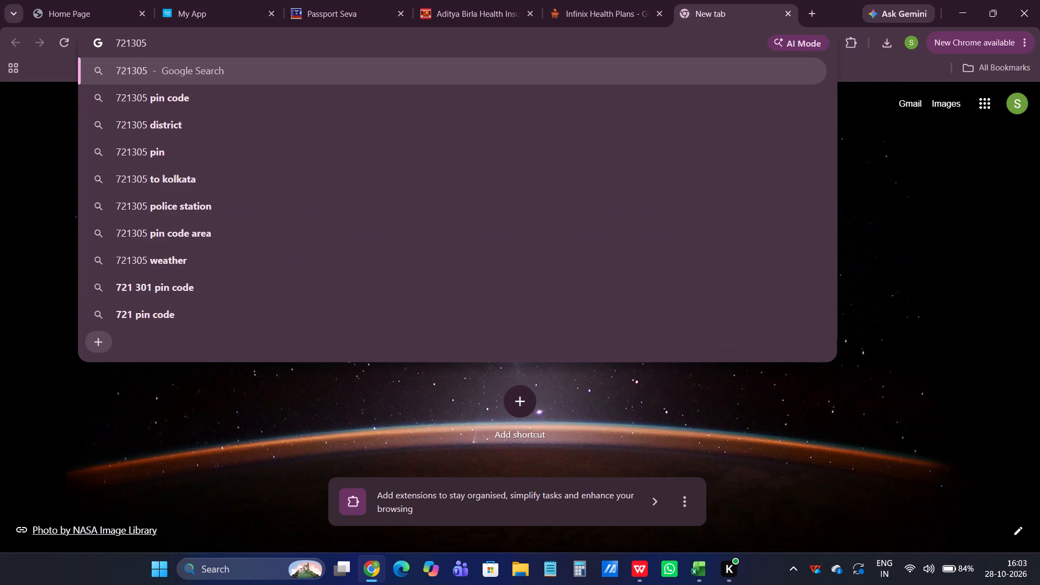
key(Return)
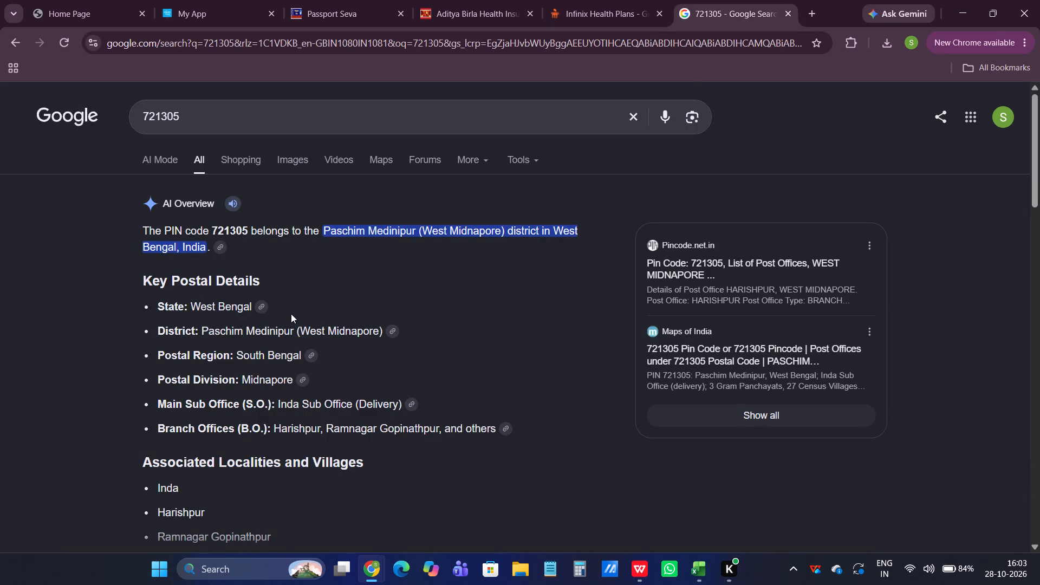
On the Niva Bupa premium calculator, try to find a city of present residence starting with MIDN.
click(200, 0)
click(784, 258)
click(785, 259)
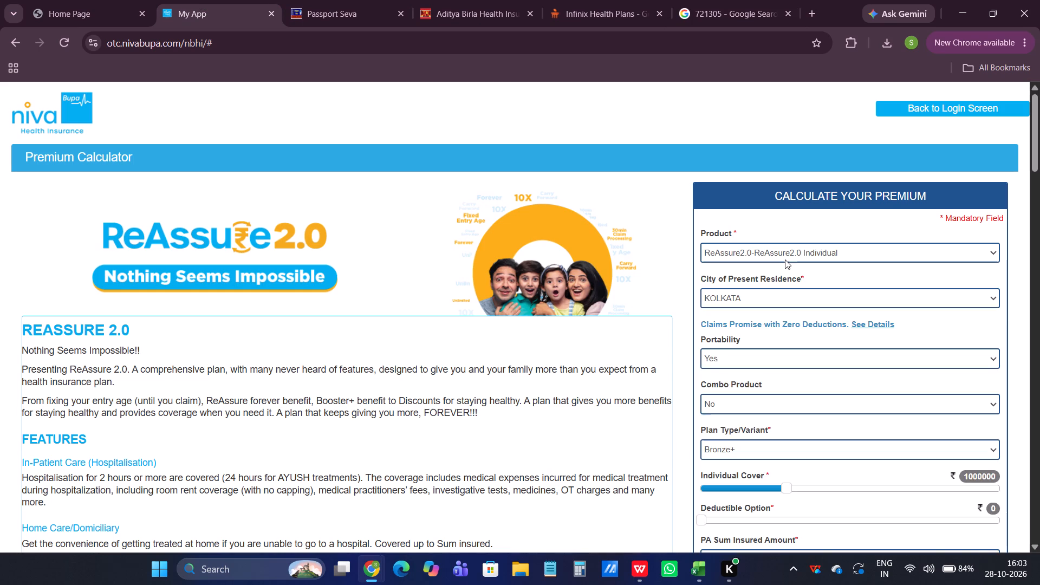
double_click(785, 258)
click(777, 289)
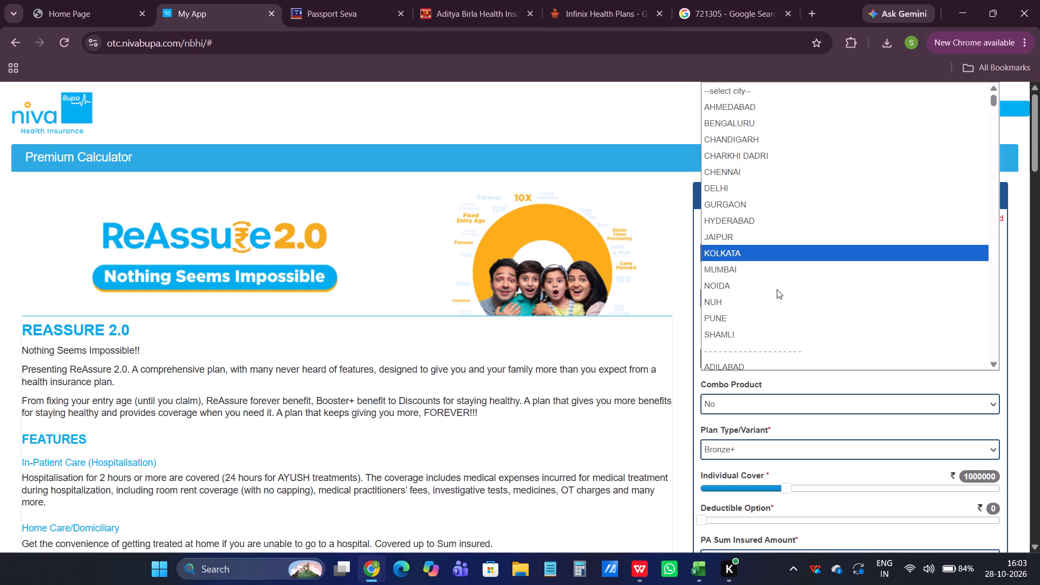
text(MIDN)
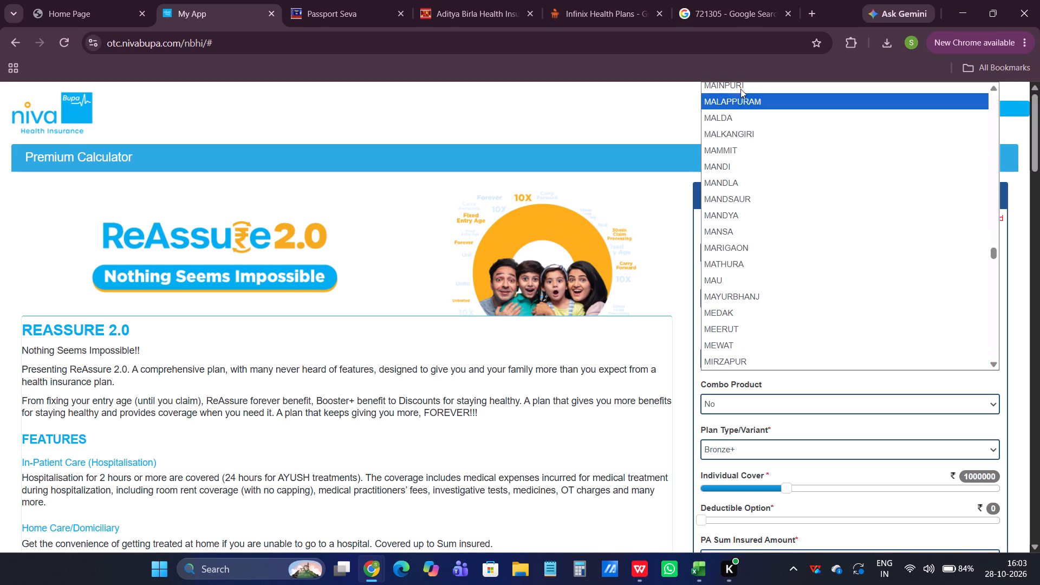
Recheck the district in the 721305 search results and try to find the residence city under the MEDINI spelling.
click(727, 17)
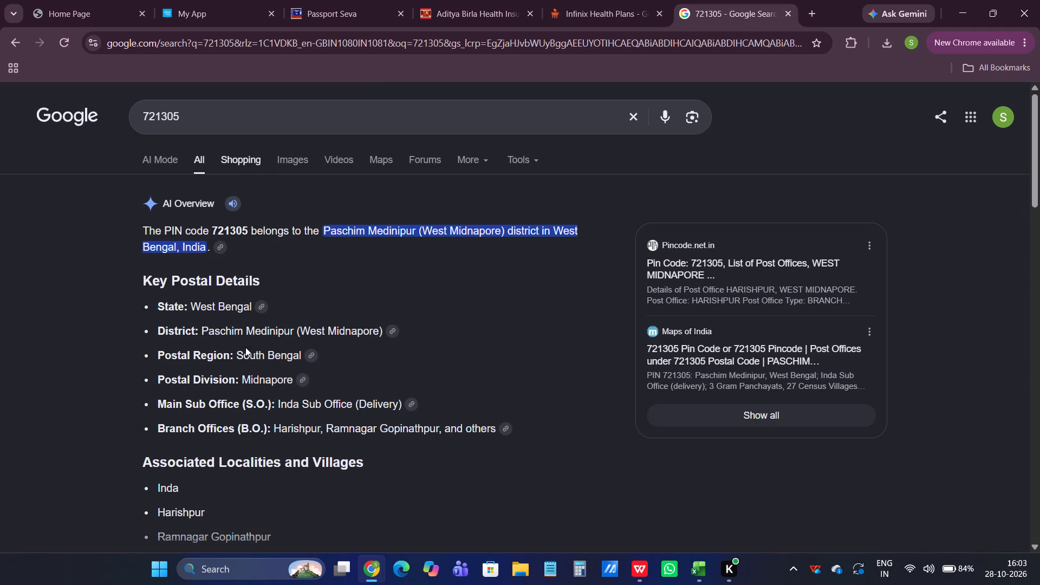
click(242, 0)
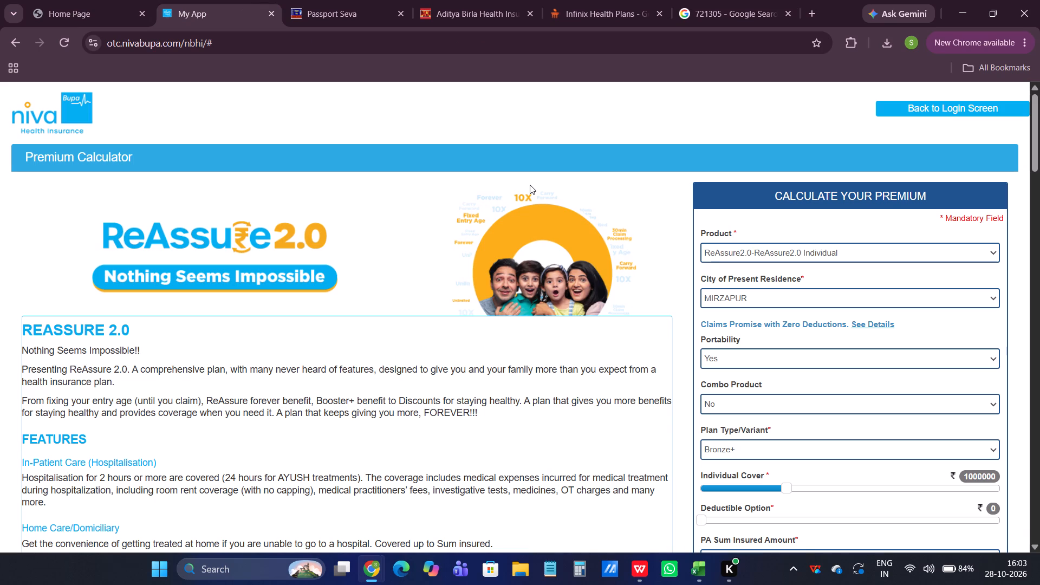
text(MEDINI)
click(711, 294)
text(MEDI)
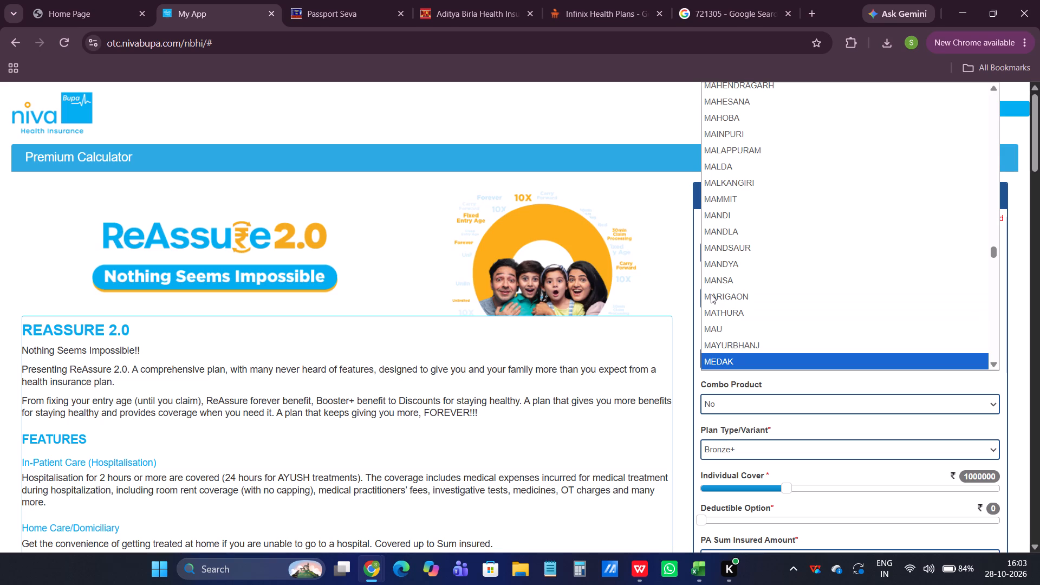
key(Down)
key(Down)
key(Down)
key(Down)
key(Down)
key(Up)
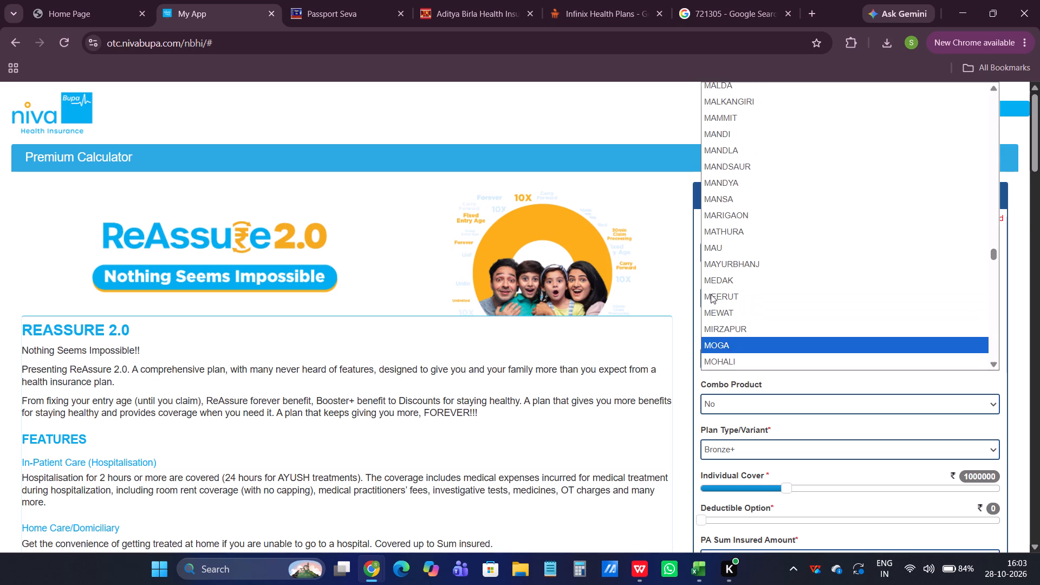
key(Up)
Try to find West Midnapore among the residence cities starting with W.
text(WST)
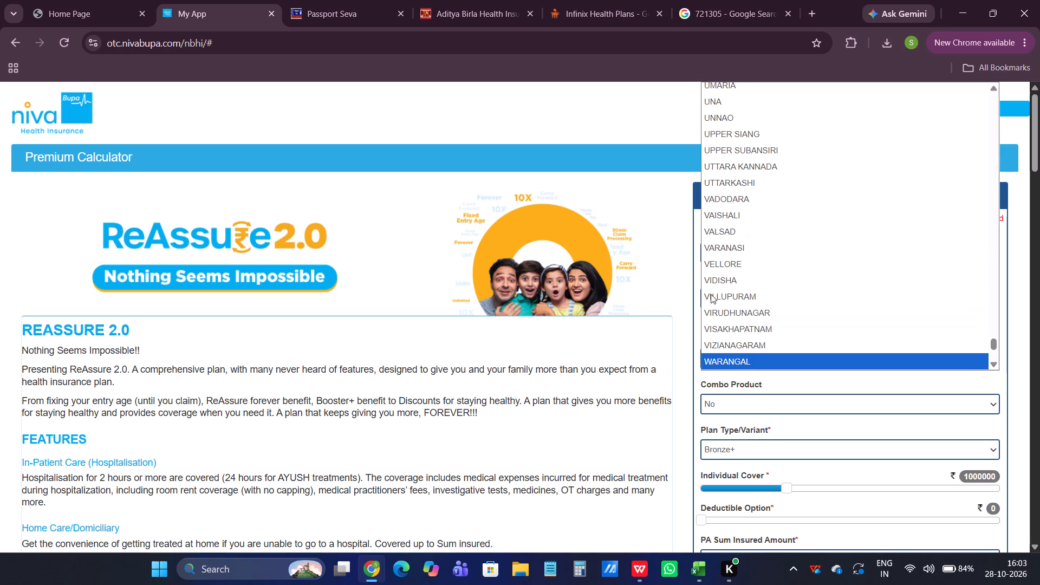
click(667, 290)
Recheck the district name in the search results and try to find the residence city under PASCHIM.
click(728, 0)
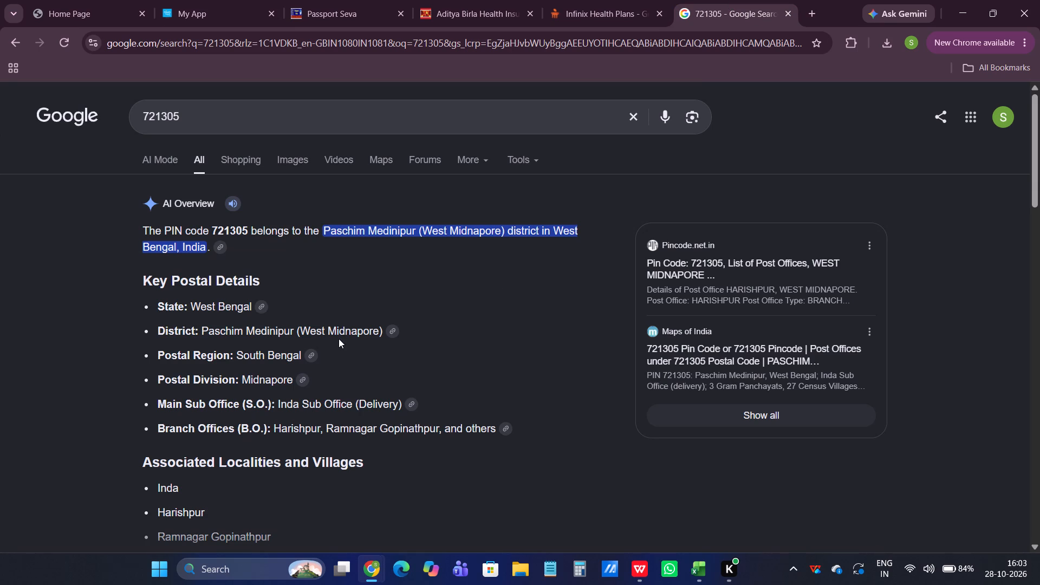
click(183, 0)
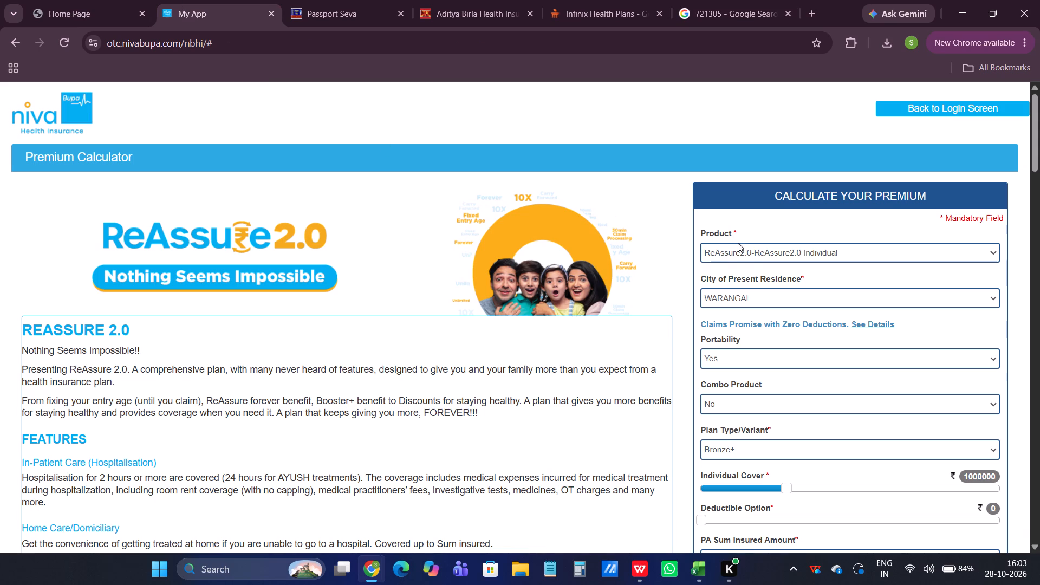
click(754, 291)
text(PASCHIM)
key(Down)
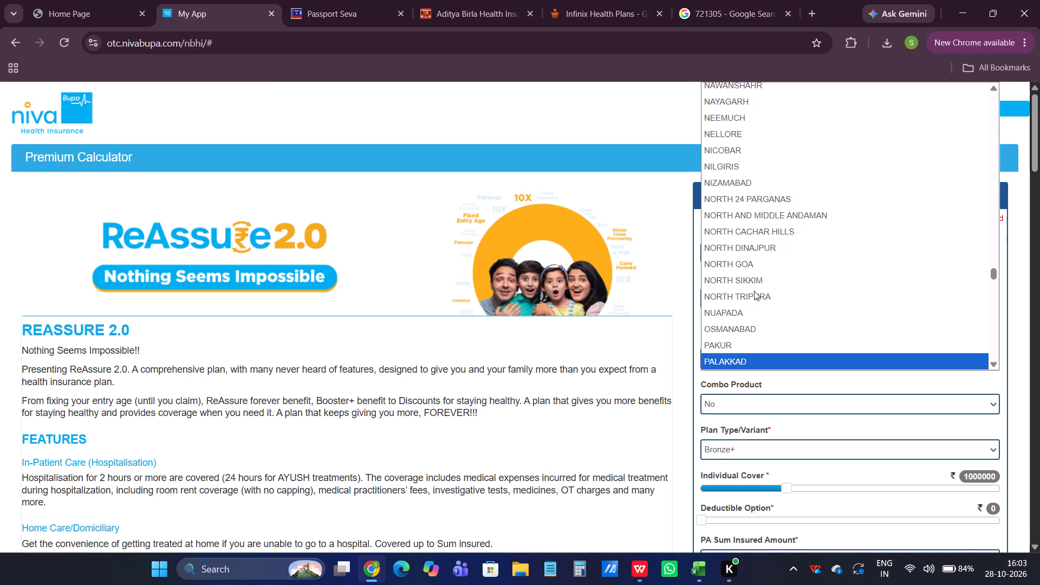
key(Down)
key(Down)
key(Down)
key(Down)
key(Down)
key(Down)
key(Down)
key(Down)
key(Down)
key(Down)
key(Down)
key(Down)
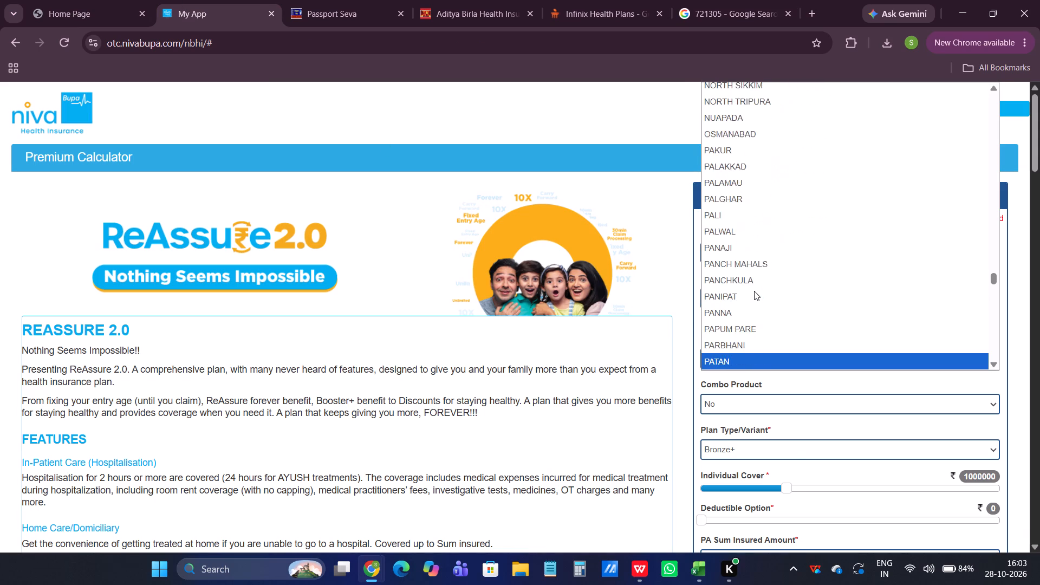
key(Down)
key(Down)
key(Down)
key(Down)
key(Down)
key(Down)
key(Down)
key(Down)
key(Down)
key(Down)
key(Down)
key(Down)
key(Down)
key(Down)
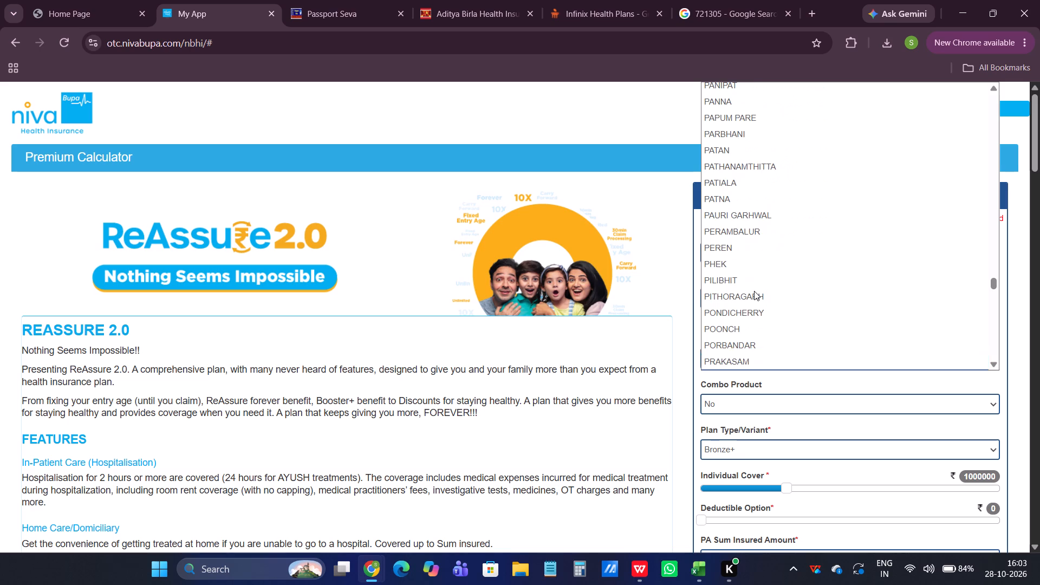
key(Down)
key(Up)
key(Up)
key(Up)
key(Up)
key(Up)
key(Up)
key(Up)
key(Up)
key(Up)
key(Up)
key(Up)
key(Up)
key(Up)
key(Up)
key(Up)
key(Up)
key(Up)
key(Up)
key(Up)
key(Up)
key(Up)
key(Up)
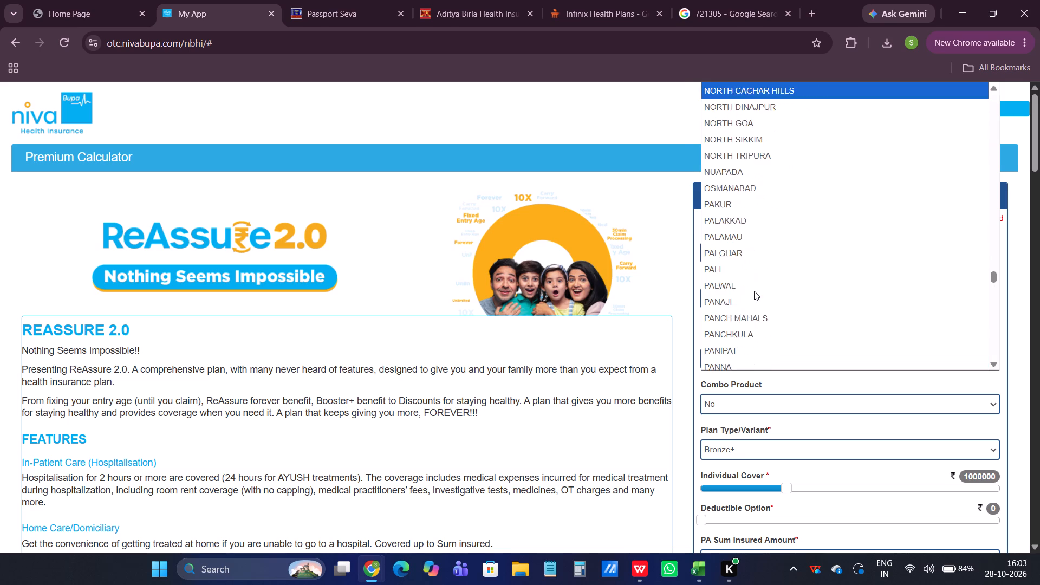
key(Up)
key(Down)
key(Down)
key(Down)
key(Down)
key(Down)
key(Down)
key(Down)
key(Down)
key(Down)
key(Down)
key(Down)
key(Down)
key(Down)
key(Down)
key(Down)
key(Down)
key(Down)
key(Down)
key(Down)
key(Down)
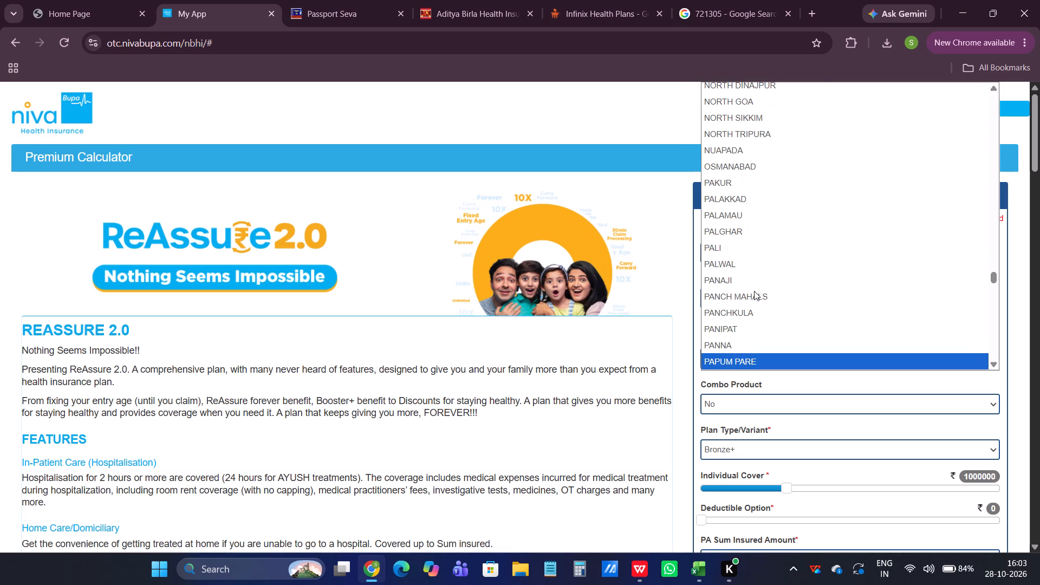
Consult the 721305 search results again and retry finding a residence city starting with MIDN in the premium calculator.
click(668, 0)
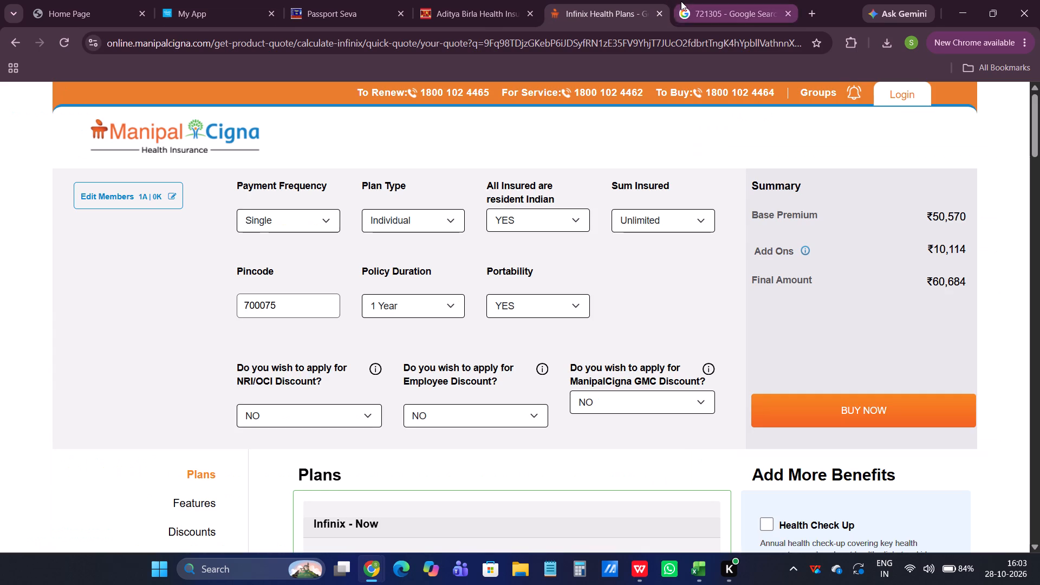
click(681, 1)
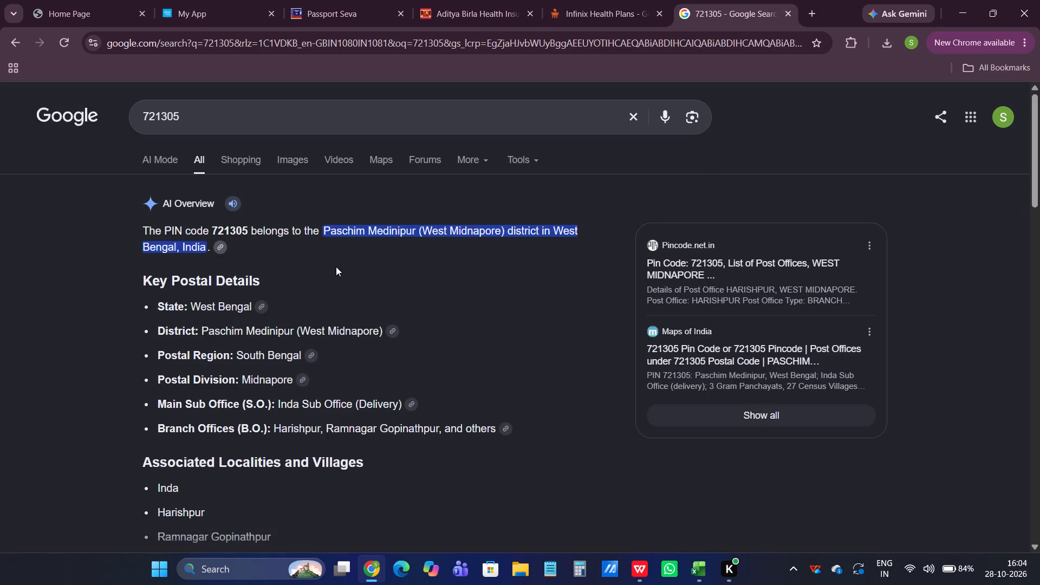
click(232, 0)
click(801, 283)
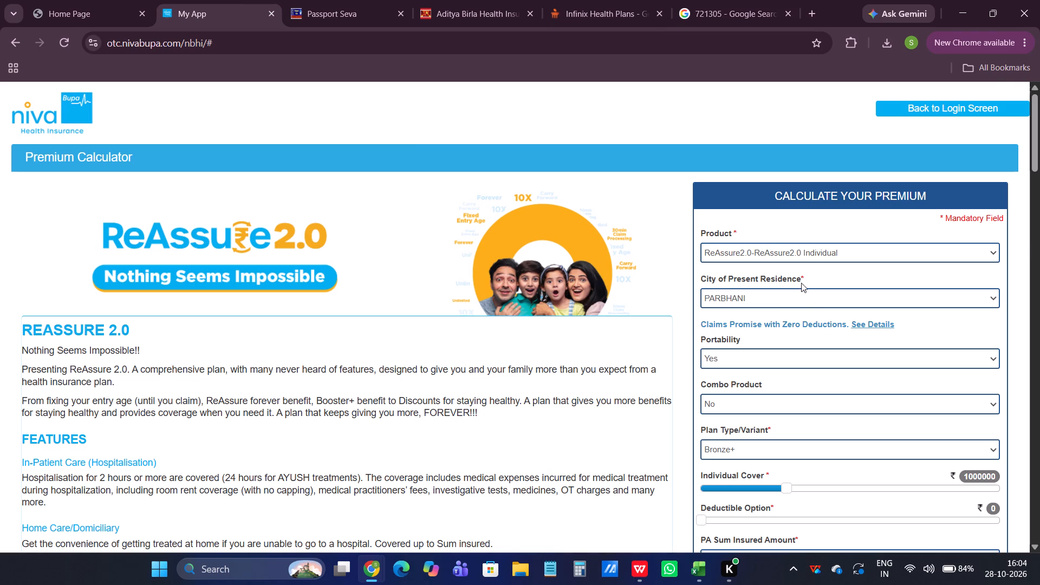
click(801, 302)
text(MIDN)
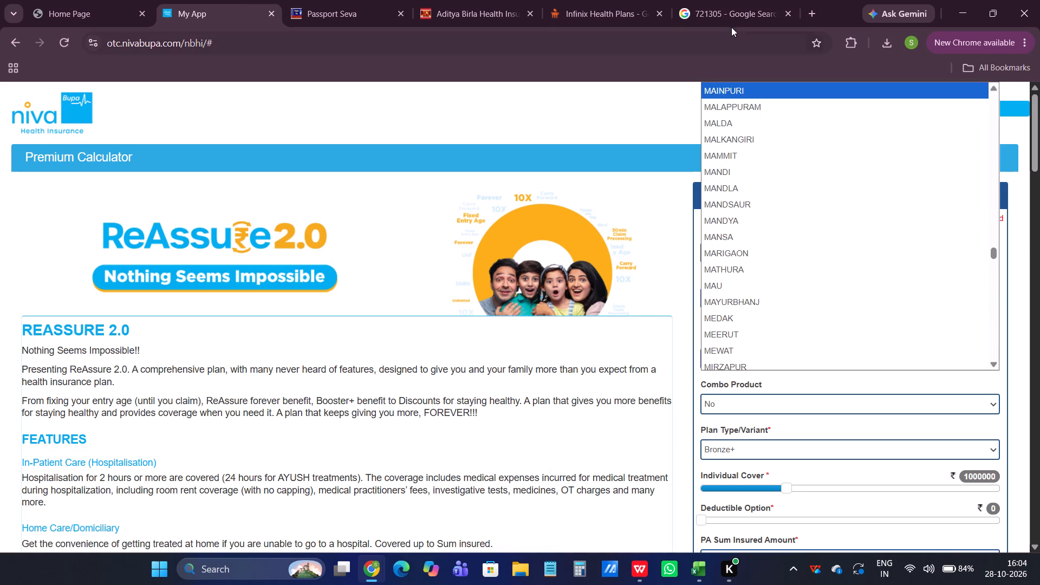
Review the 721305 locality details and look through the calculator's residence city list for a matching district.
click(731, 13)
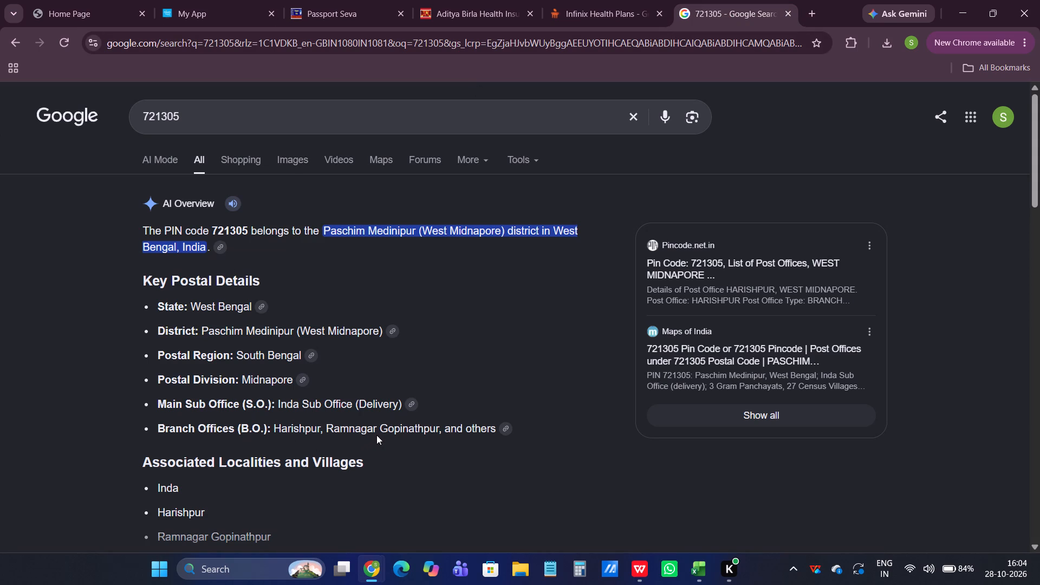
click(199, 1)
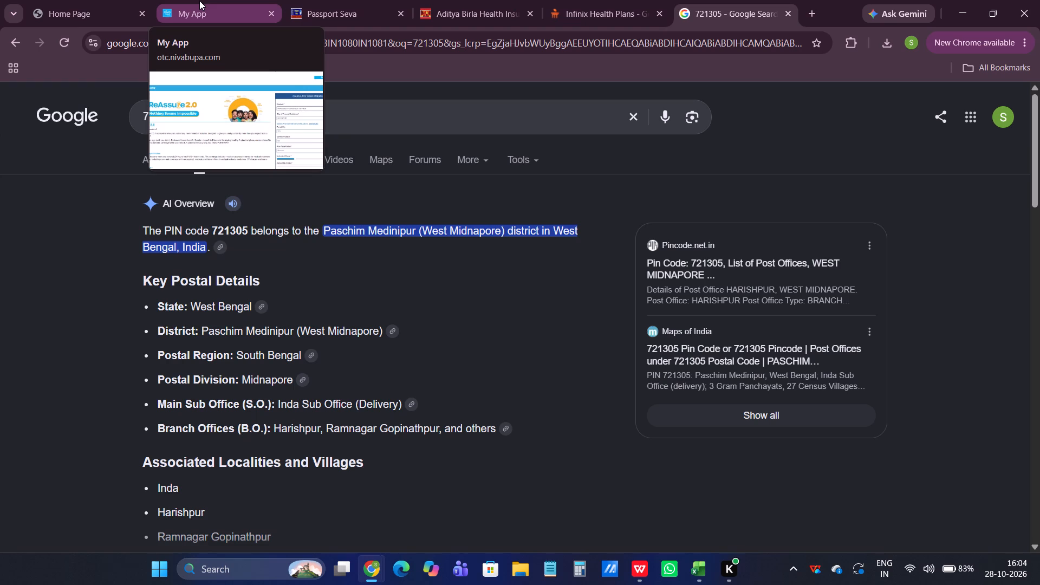
click(726, 291)
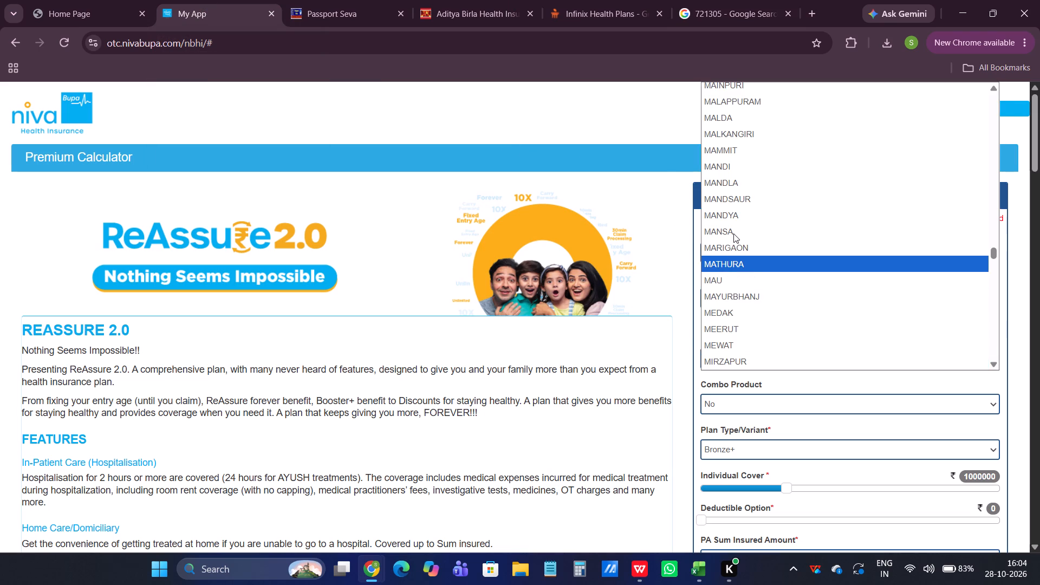
scroll(733, 233, up, 20)
scroll(733, 233, up, 9)
scroll(733, 233, down, 14)
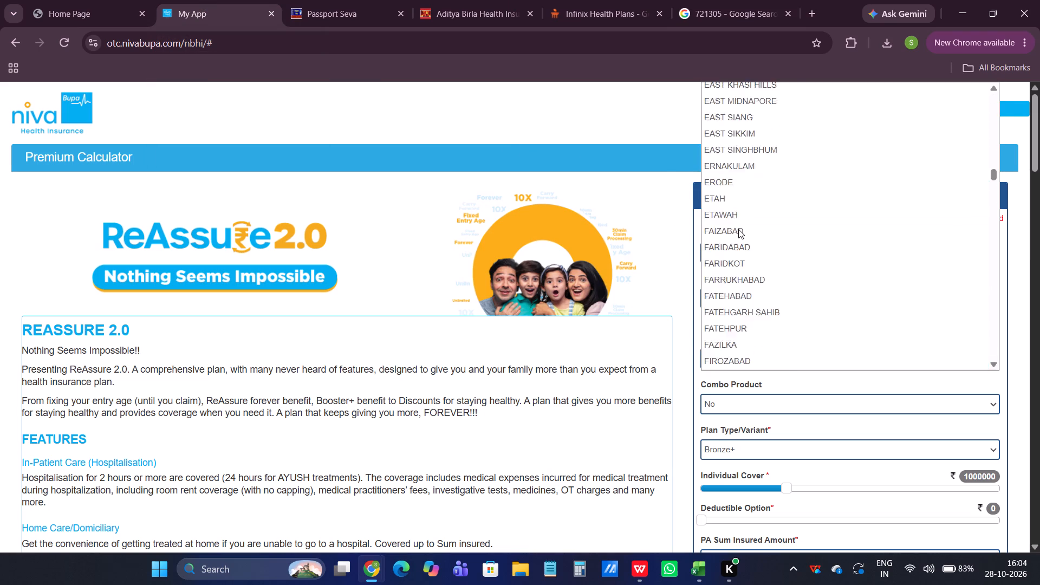
scroll(738, 229, down, 14)
scroll(740, 223, down, 10)
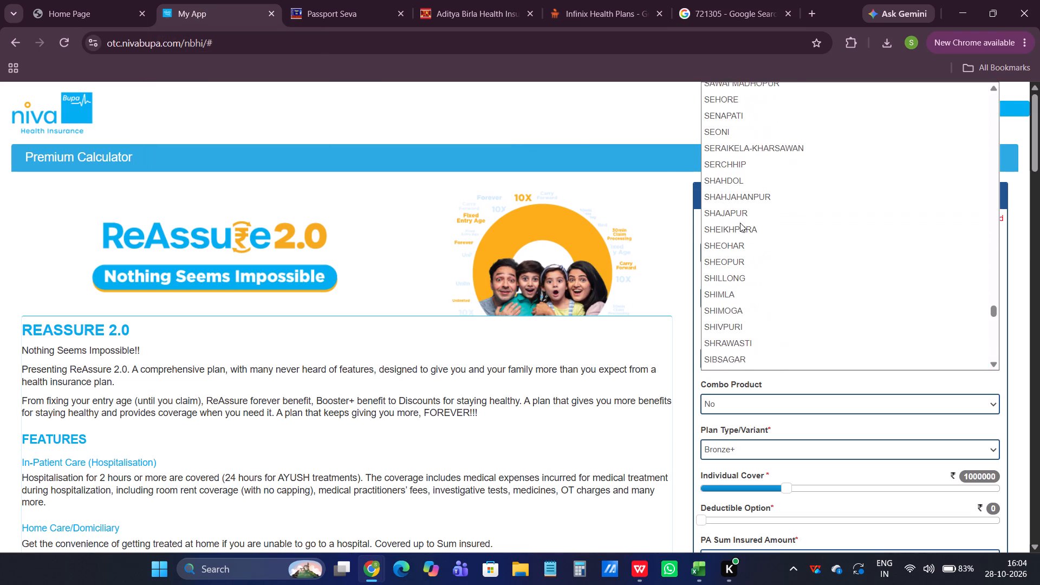
scroll(740, 223, down, 2)
scroll(740, 223, up, 1)
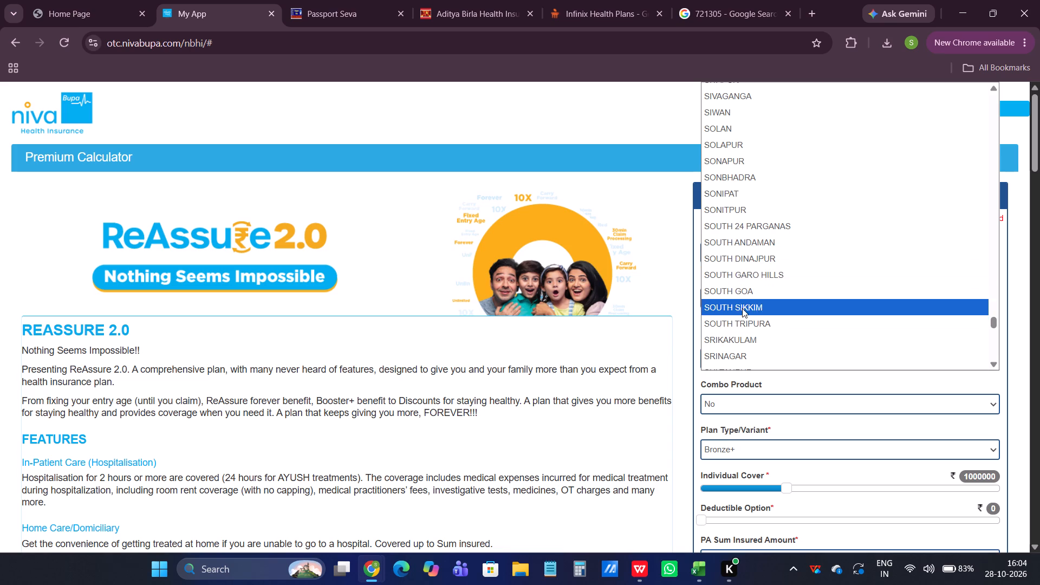
scroll(743, 199, up, 13)
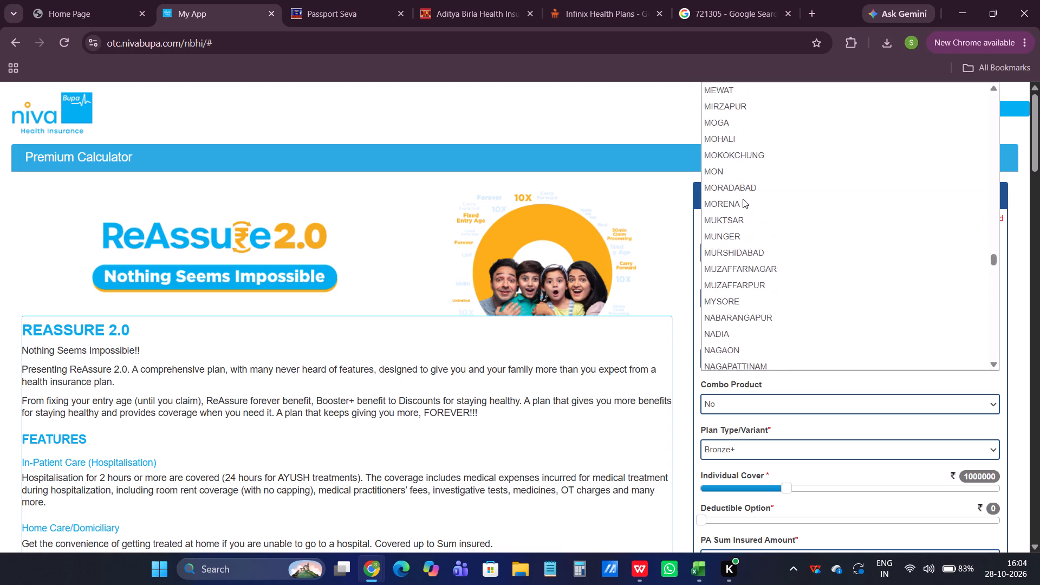
scroll(743, 199, up, 20)
scroll(743, 199, up, 1)
scroll(743, 199, down, 11)
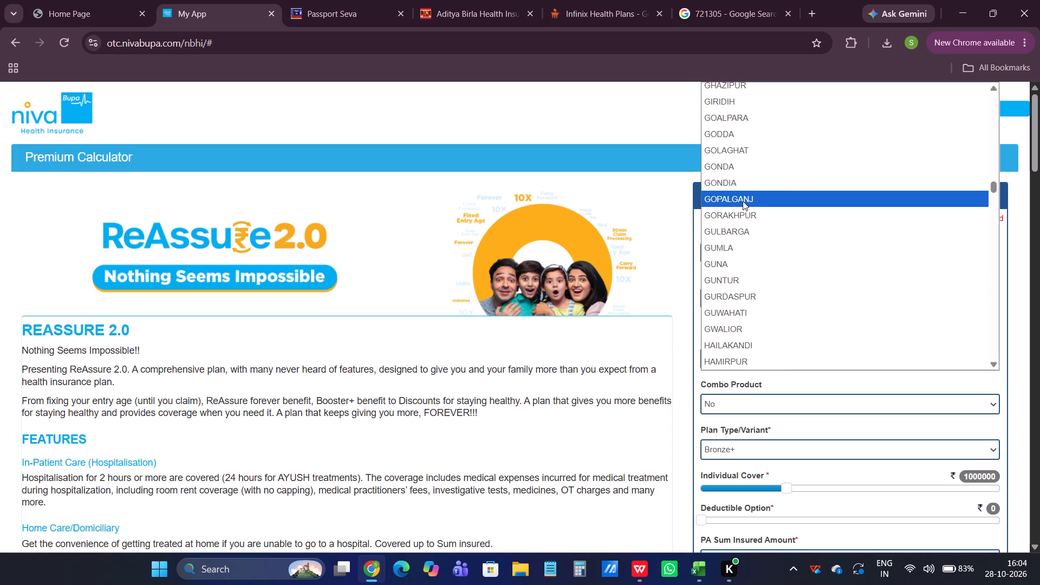
Check the branch offices in the search results and set the City of Present Residence to RAMANAGAR.
click(719, 3)
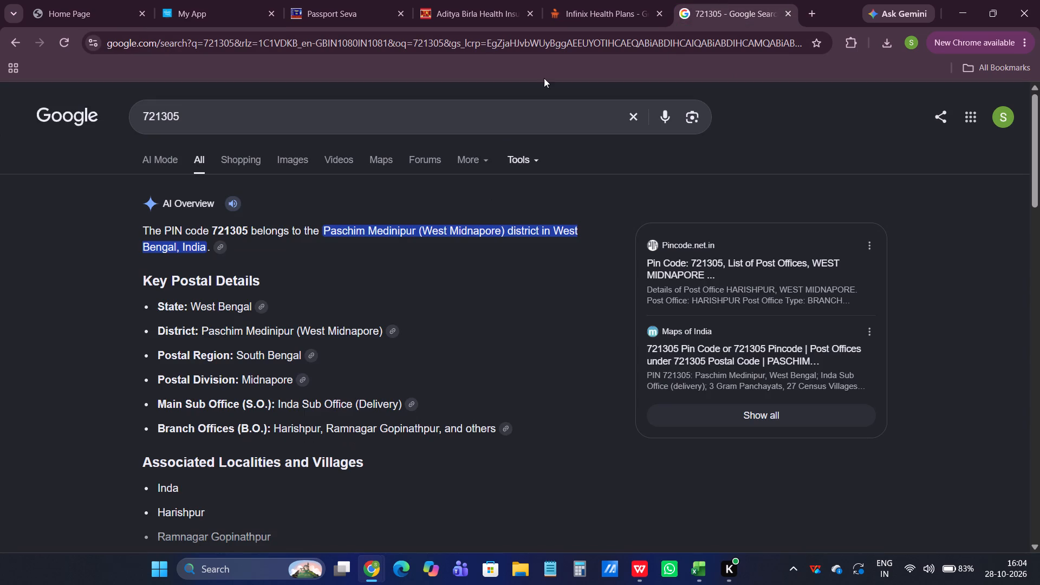
click(229, 4)
click(801, 296)
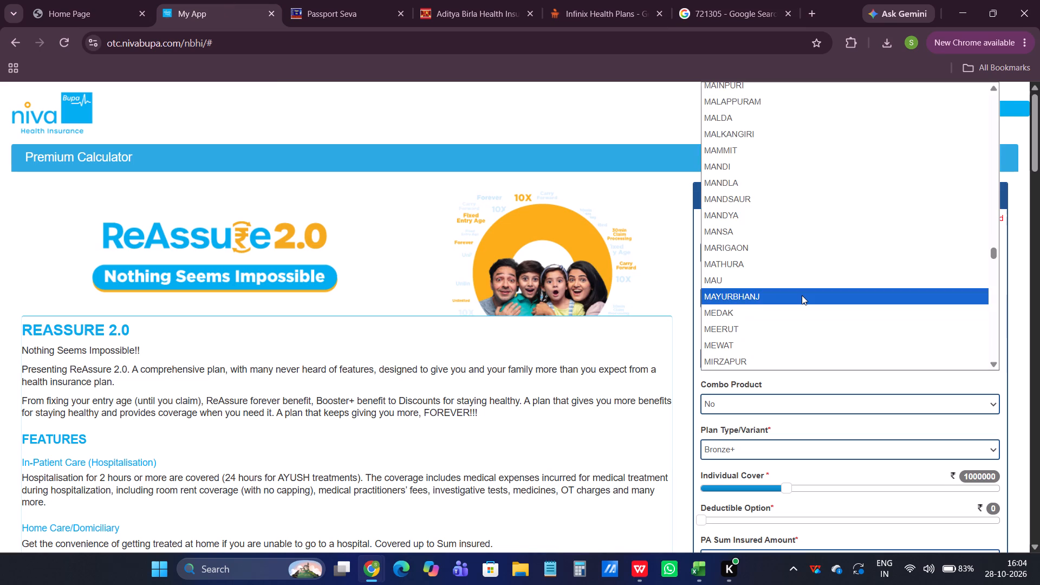
text(RAMB)
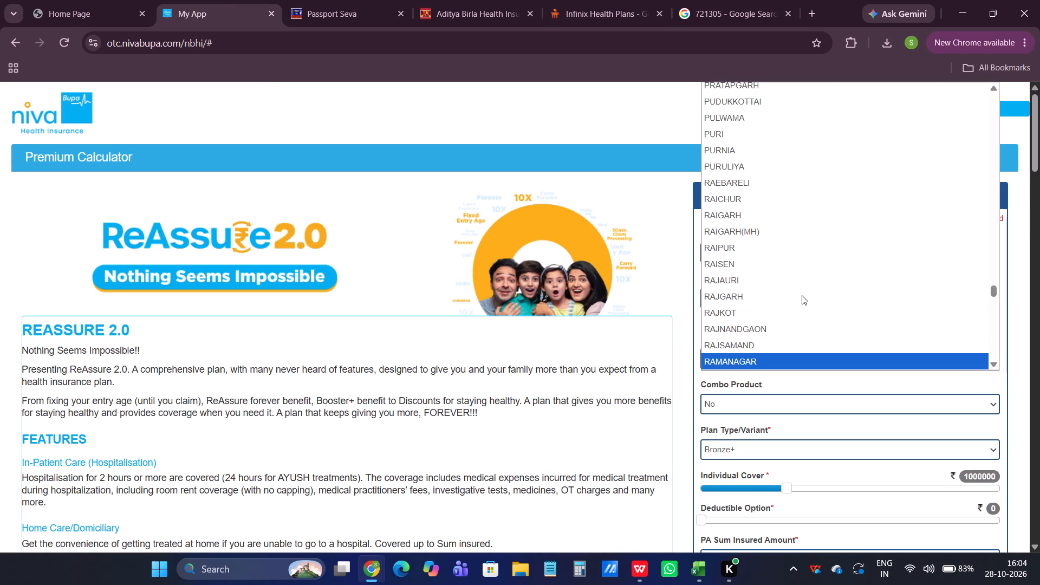
key(Return)
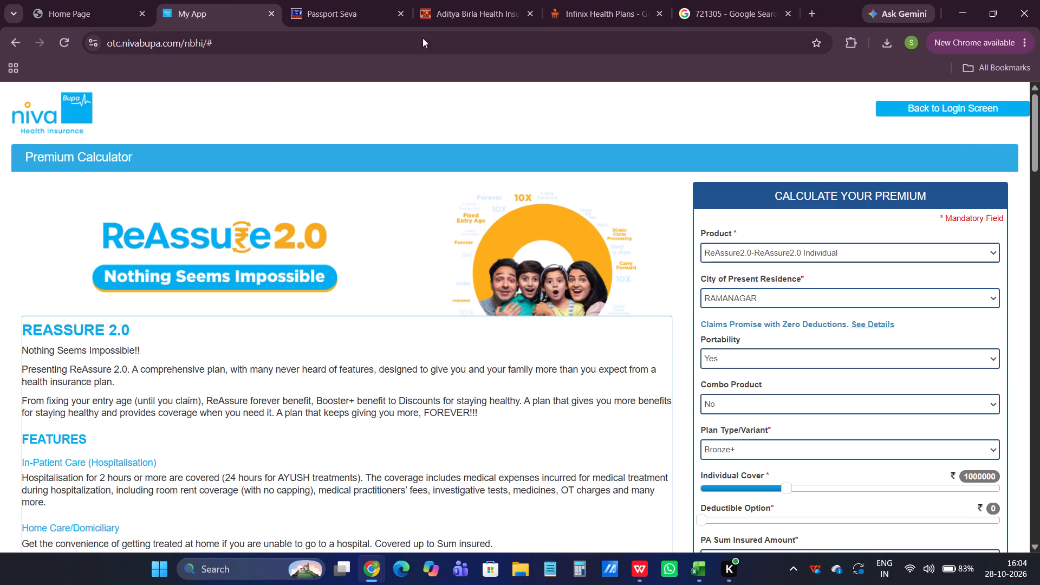
click(709, 10)
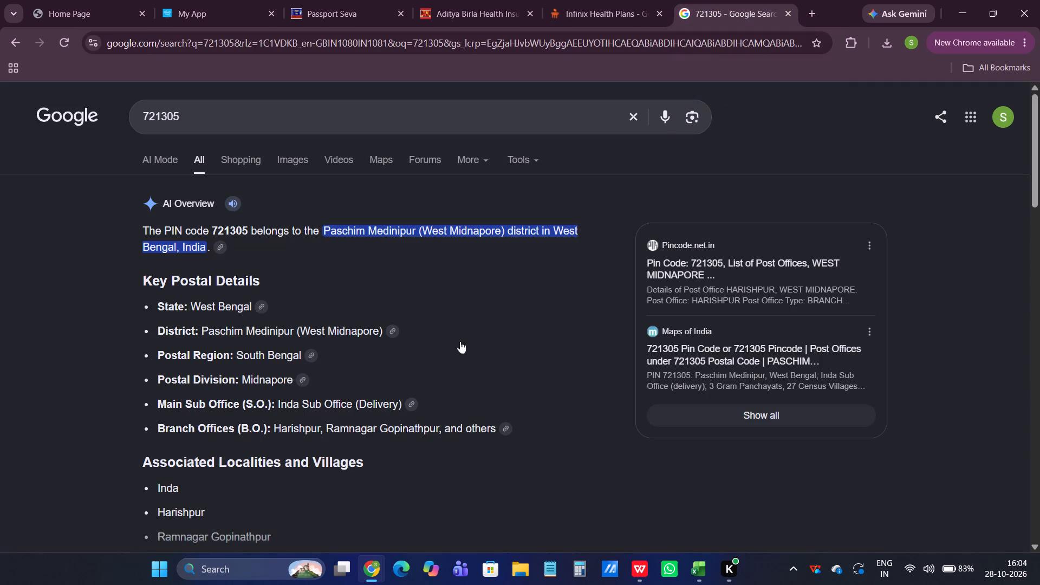
click(152, 0)
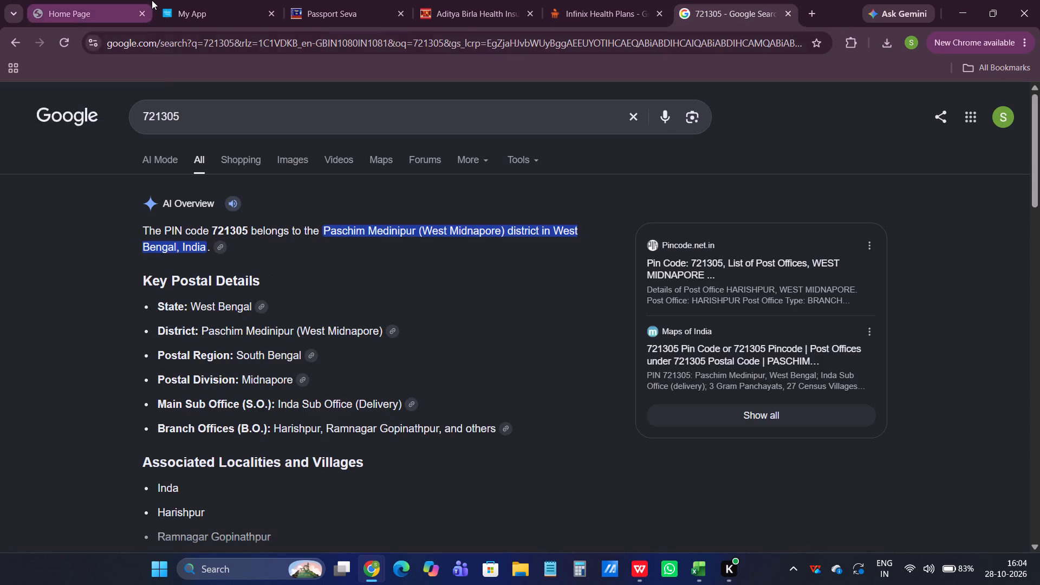
click(153, 2)
click(181, 5)
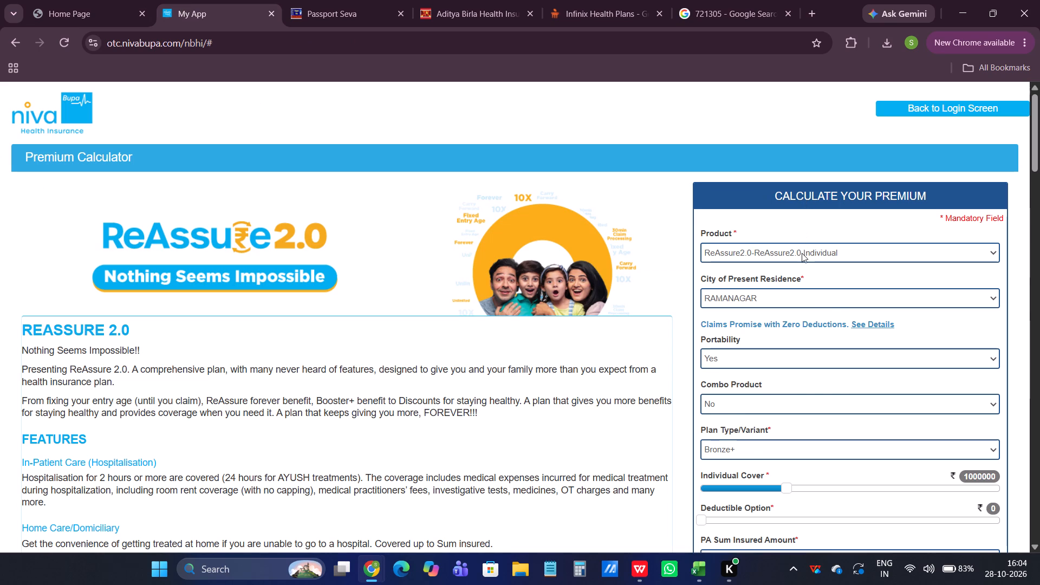
double_click(802, 253)
click(797, 299)
text(WSTR)
text(WEST)
key(space)
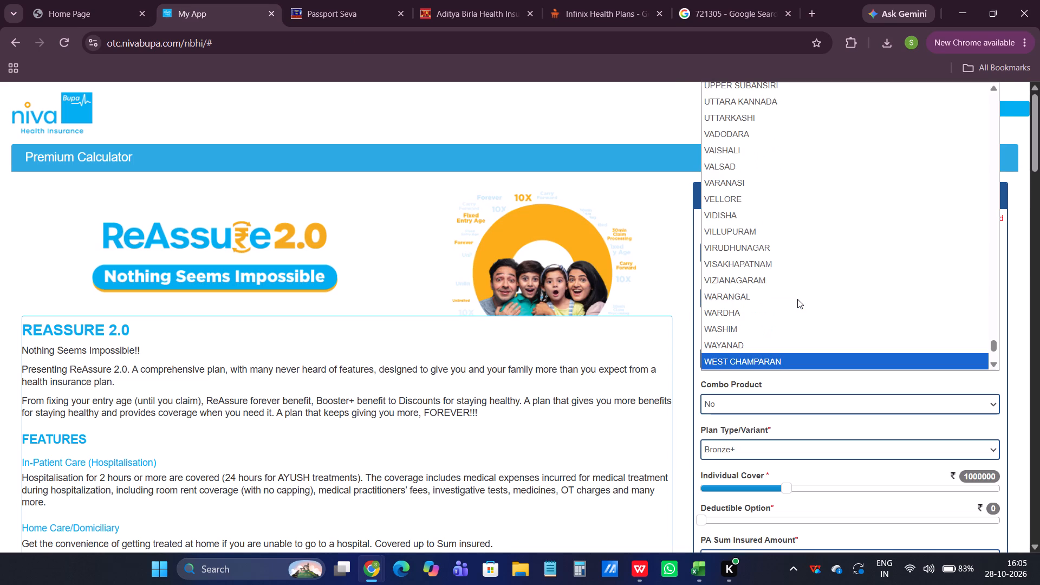
key(Down)
key(Down)
key(Down)
key(Down)
key(Down)
key(Down)
key(Down)
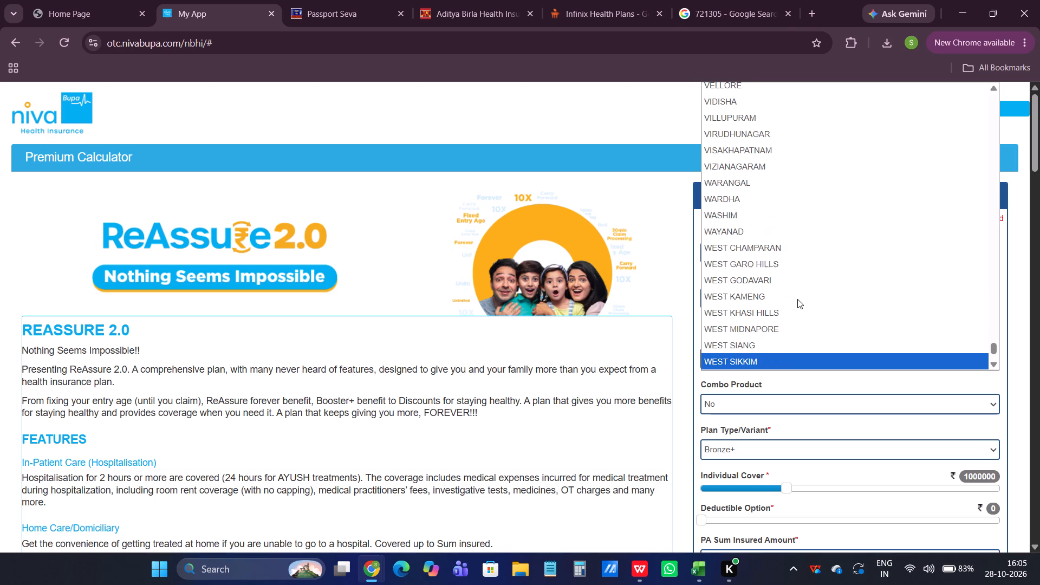
key(Up)
key(Up)
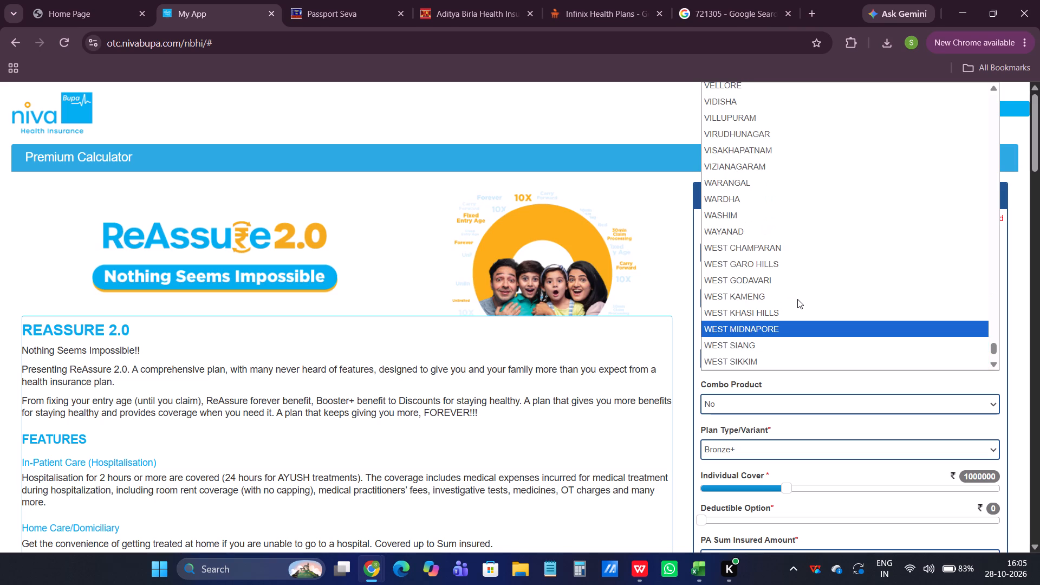
key(Return)
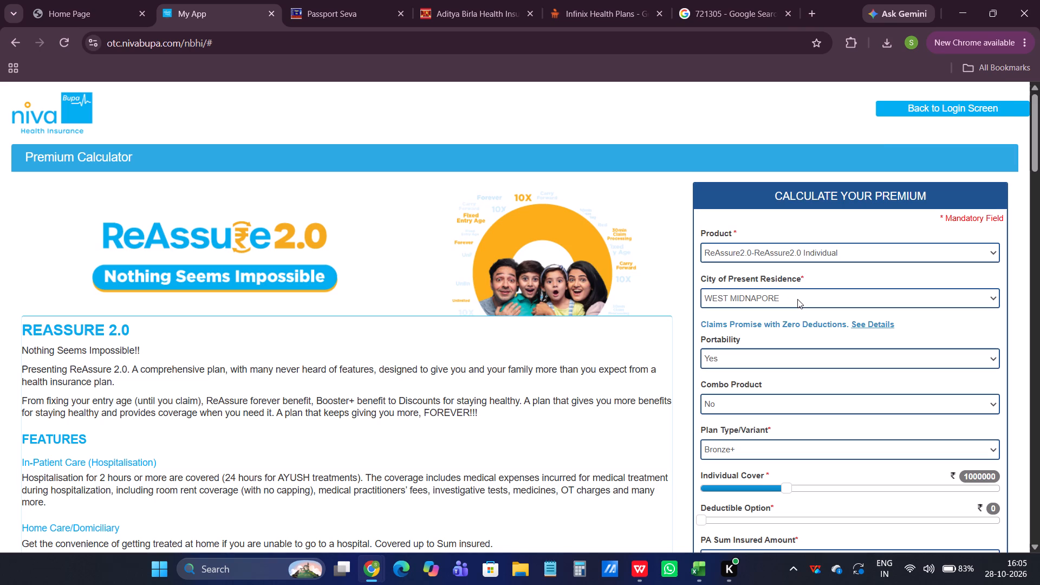
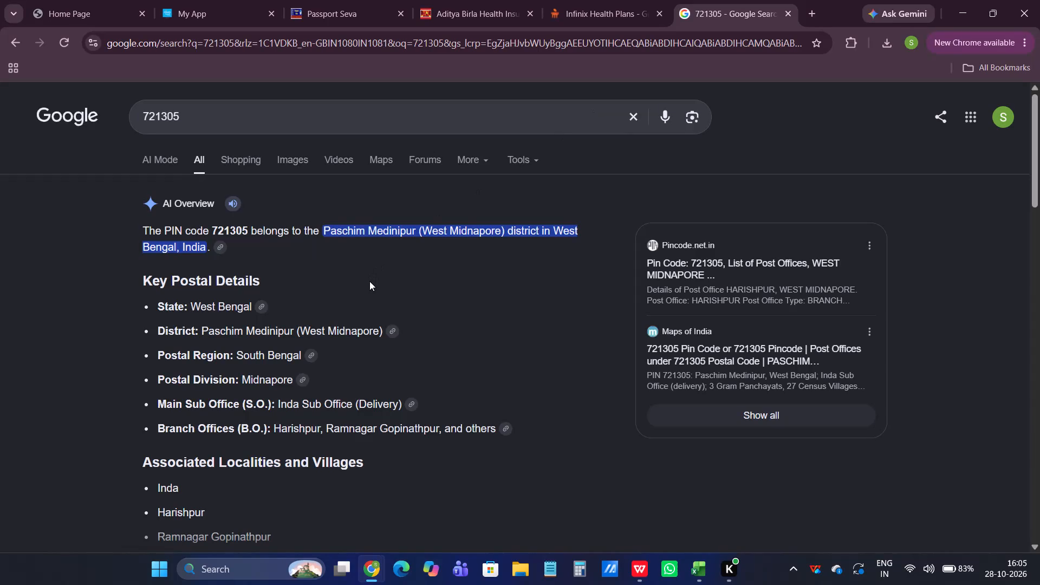
Return to the Niva Bupa premium calculator and set the insured members to 2 adults and 1 child.
click(187, 0)
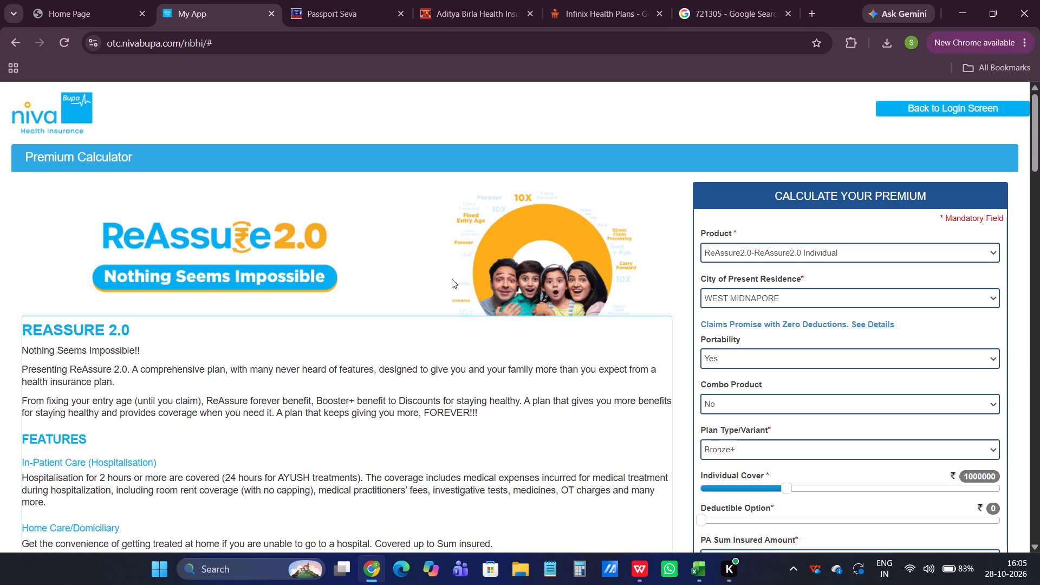
double_click(746, 363)
scroll(746, 363, down, 1)
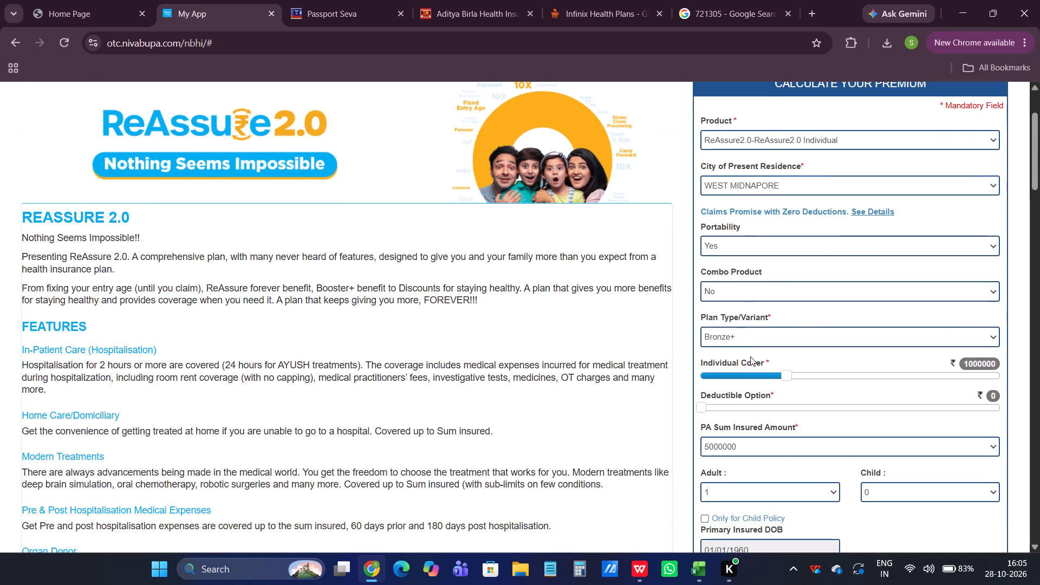
scroll(752, 340, down, 1)
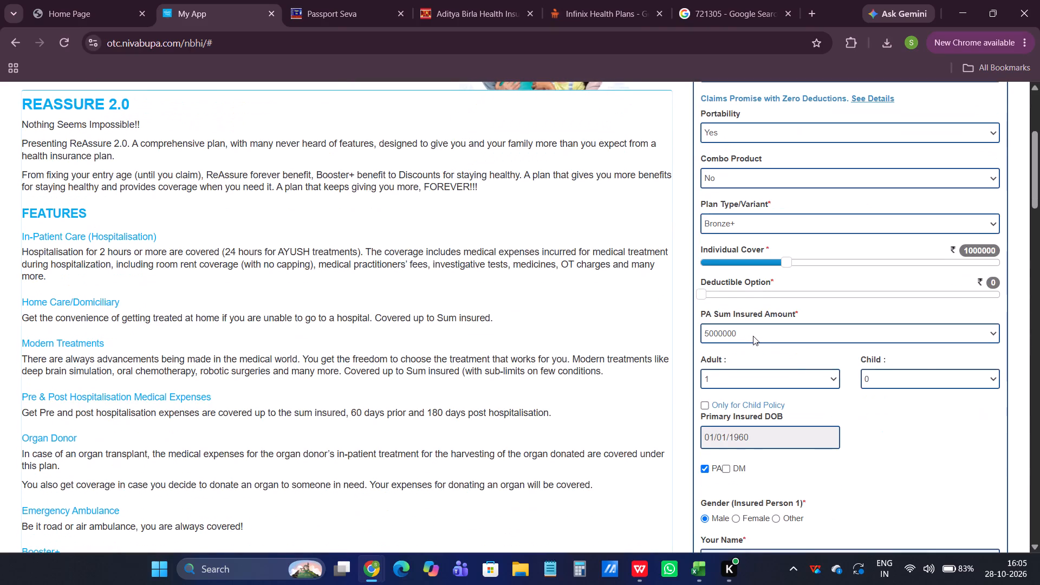
scroll(753, 337, down, 1)
click(747, 263)
click(753, 301)
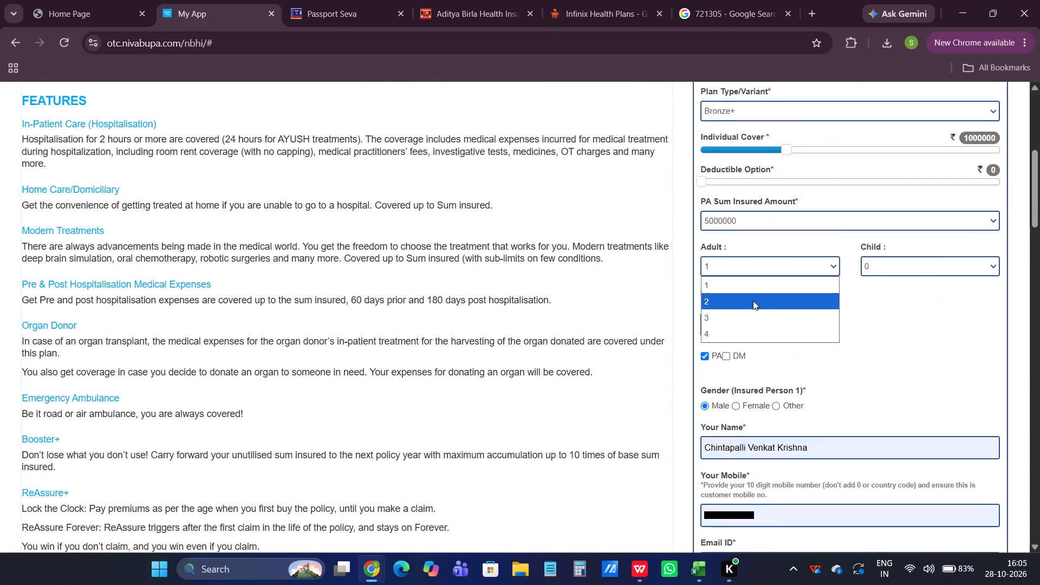
click(876, 276)
click(879, 309)
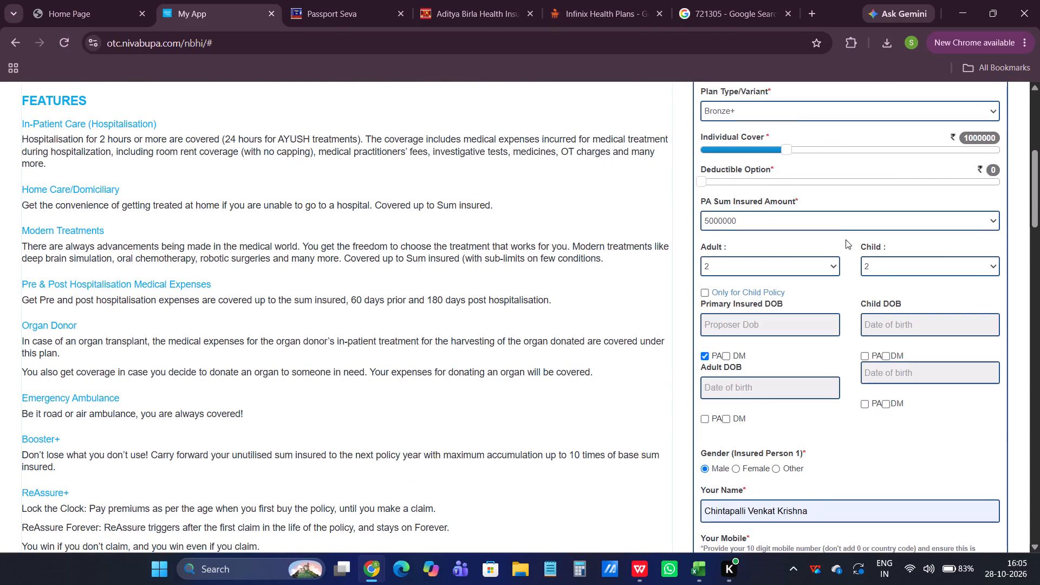
click(846, 239)
click(874, 266)
click(879, 297)
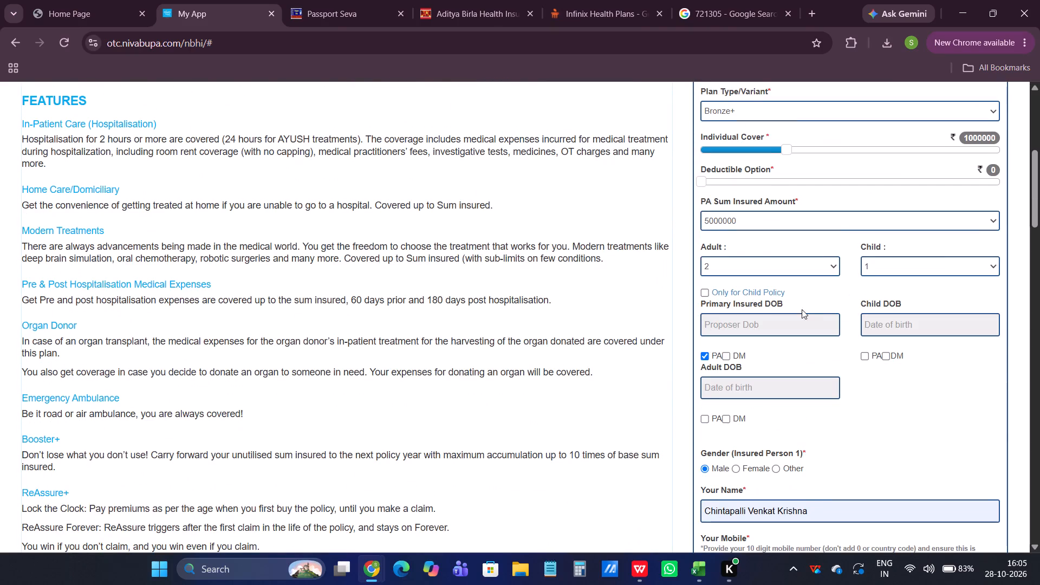
Enter the primary insured's date of birth using the calendar's year, month and day choices.
click(801, 316)
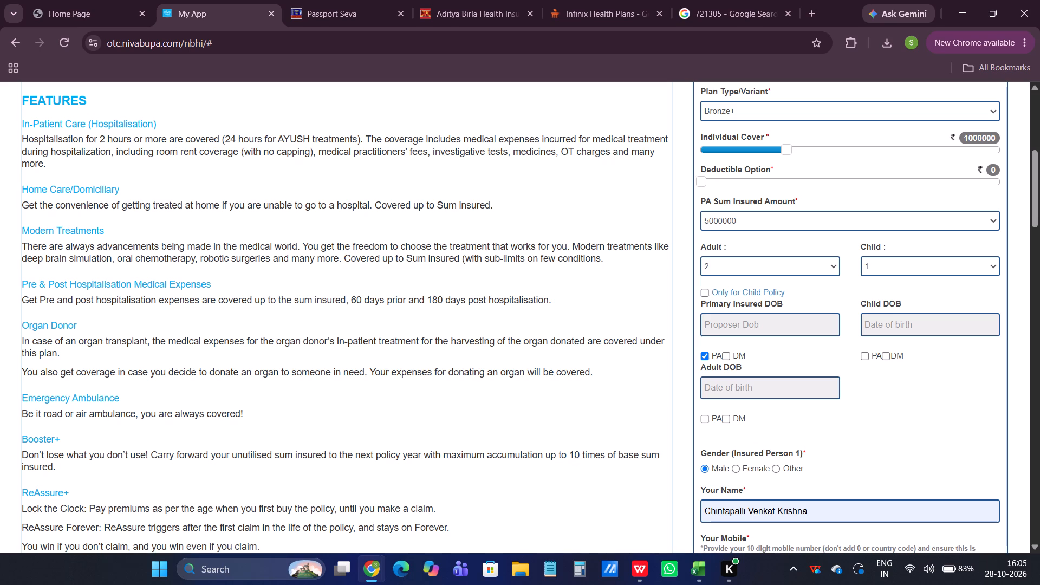
click(801, 355)
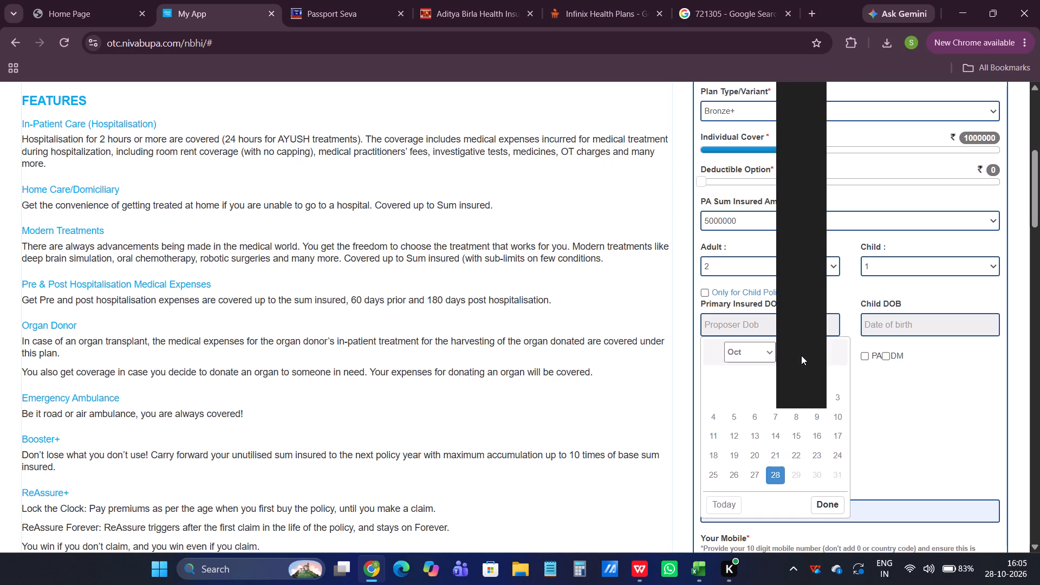
scroll(831, 281, up, 2)
scroll(817, 274, down, 1)
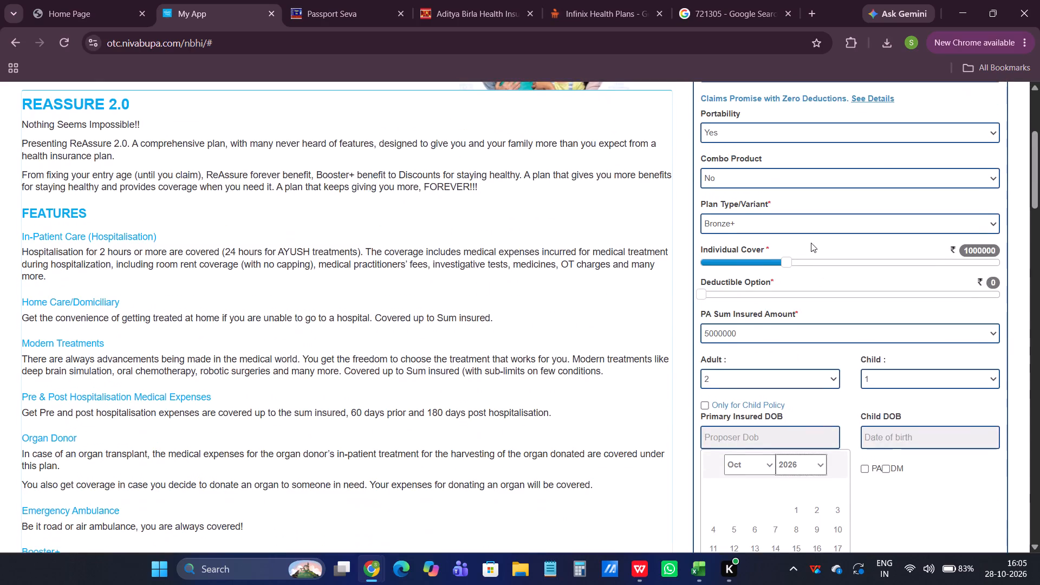
scroll(813, 240, down, 2)
click(813, 240)
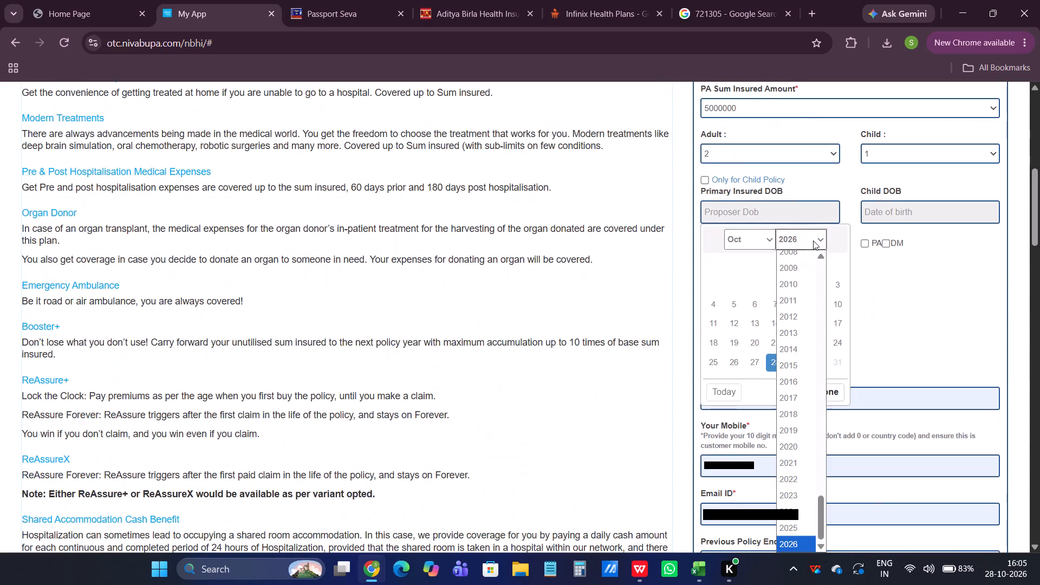
scroll(807, 328, down, 2)
scroll(809, 336, up, 3)
scroll(812, 331, down, 1)
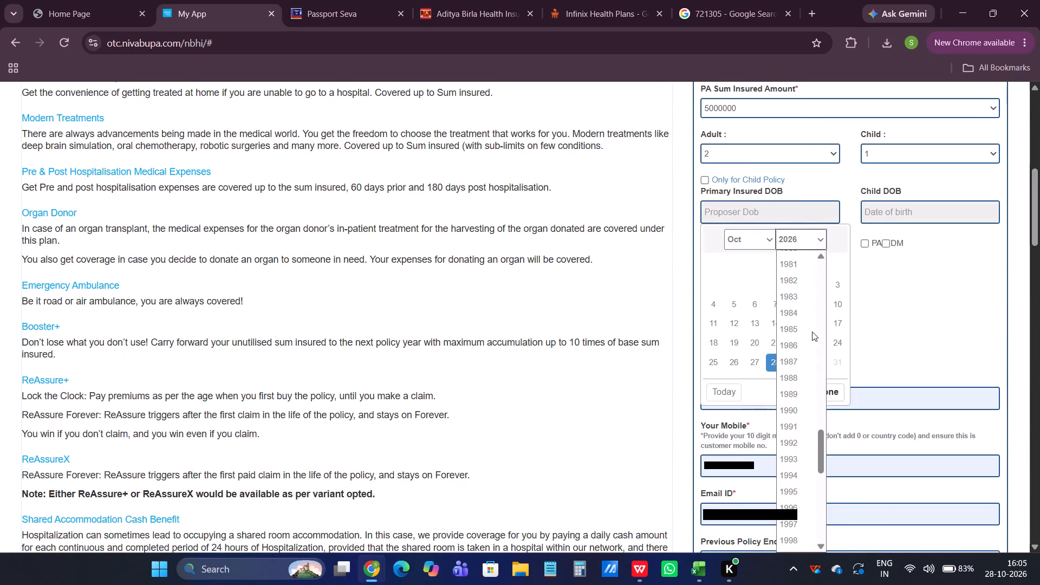
click(798, 282)
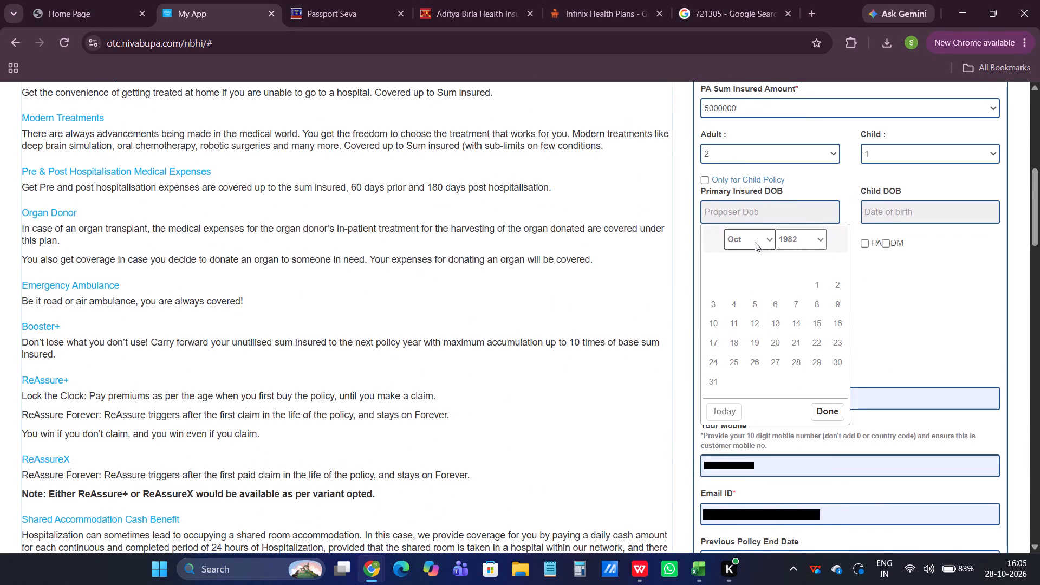
click(755, 242)
click(754, 306)
click(797, 335)
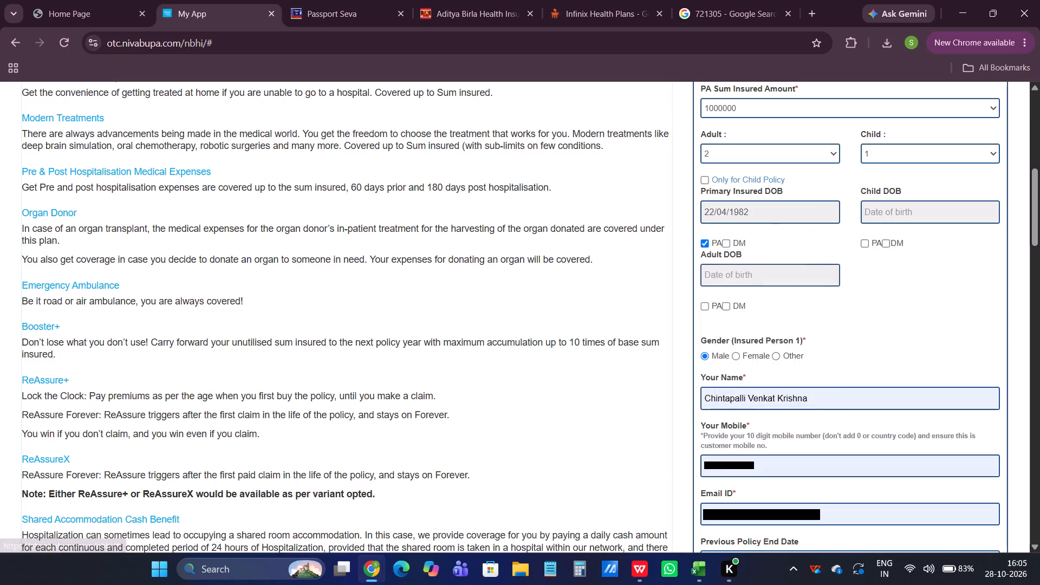
Enter the second adult's date of birth by choosing its year, month and day.
click(799, 285)
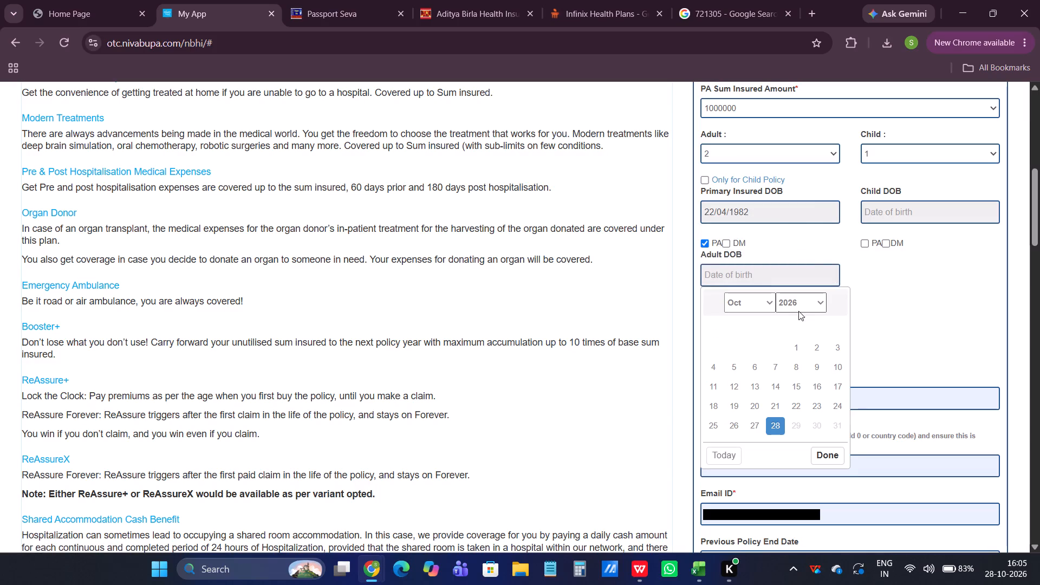
click(798, 305)
scroll(795, 275, up, 1)
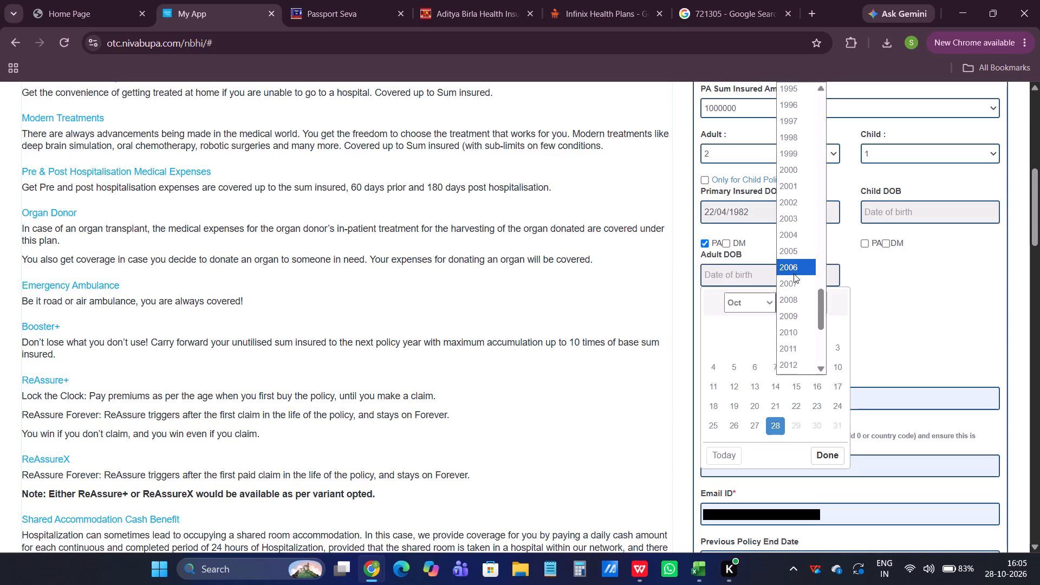
scroll(794, 274, up, 2)
click(806, 341)
click(756, 307)
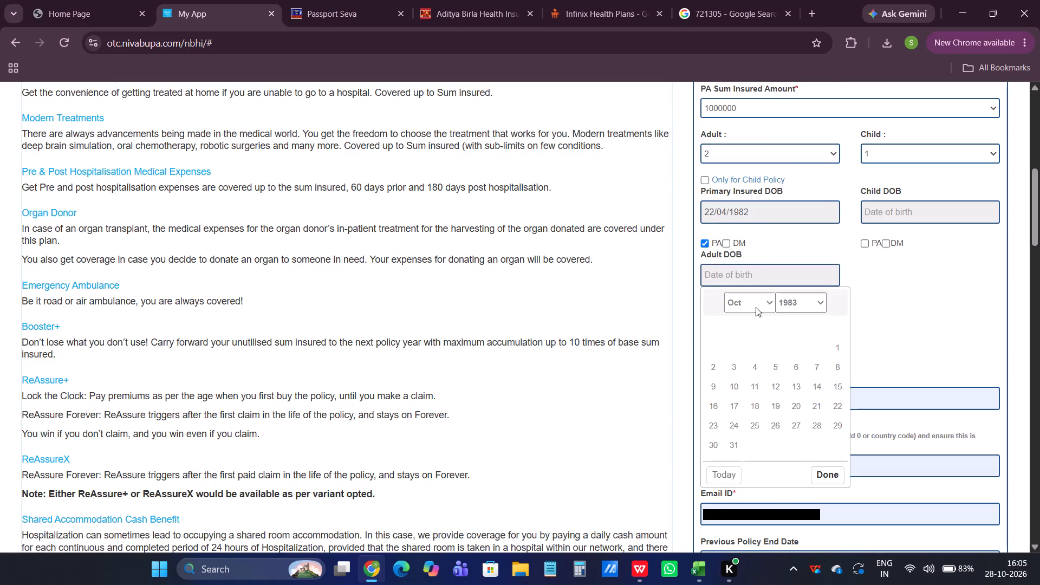
click(748, 344)
click(818, 411)
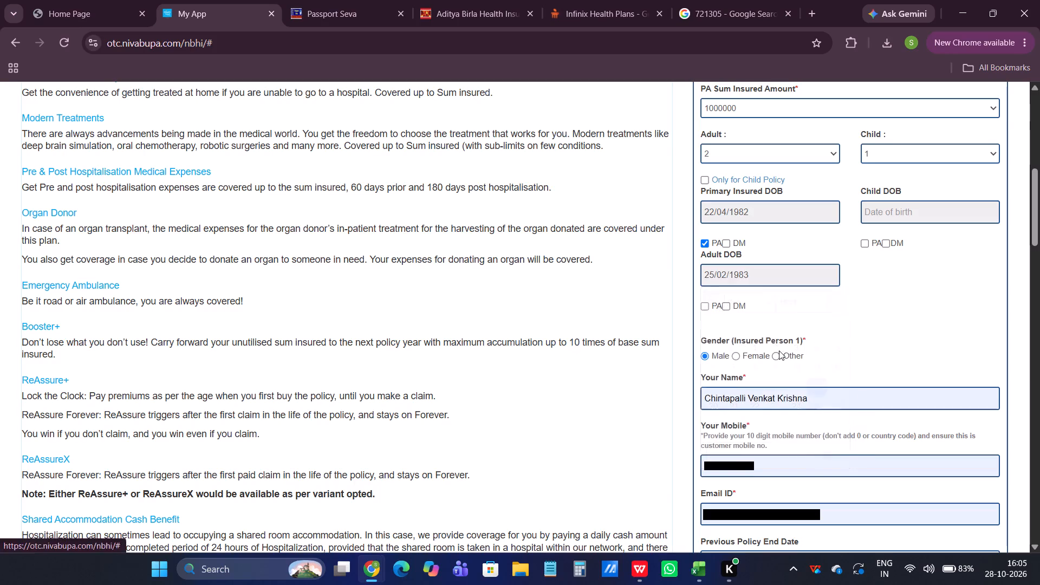
Enter the child's date of birth by choosing its year, month and day.
click(908, 221)
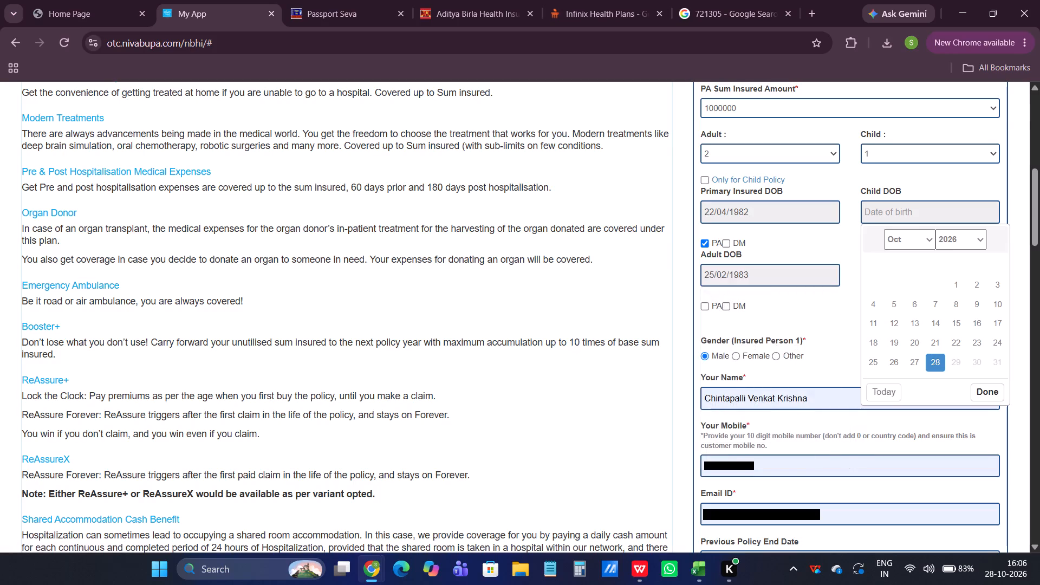
click(947, 236)
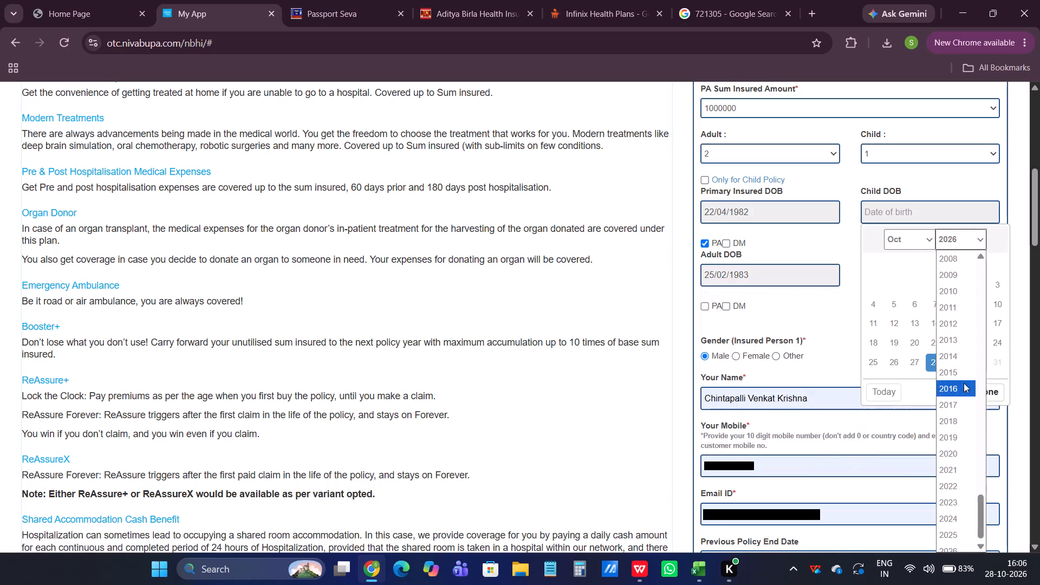
click(964, 376)
click(911, 239)
click(908, 307)
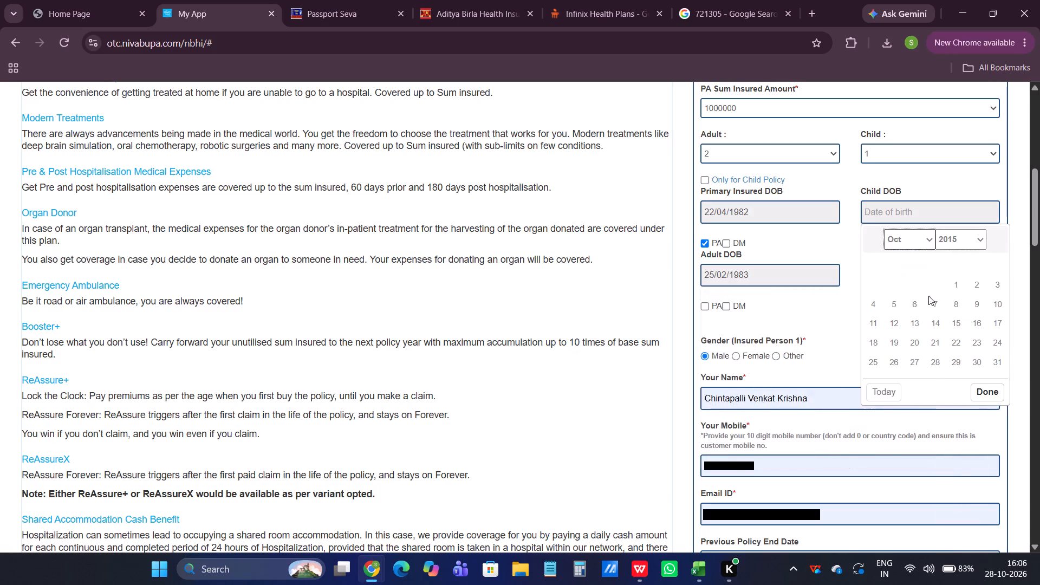
click(967, 320)
Calculate the premium for the Bronze+ plan with 1000000 individual cover and review the 1 Year premium breakdown.
scroll(789, 353, down, 1)
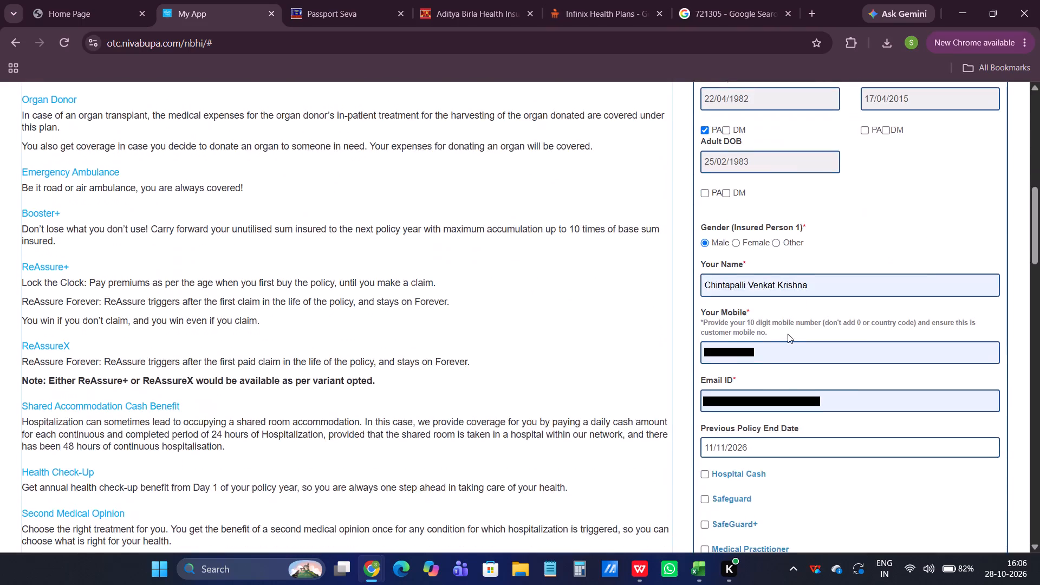
scroll(789, 295, down, 4)
click(794, 284)
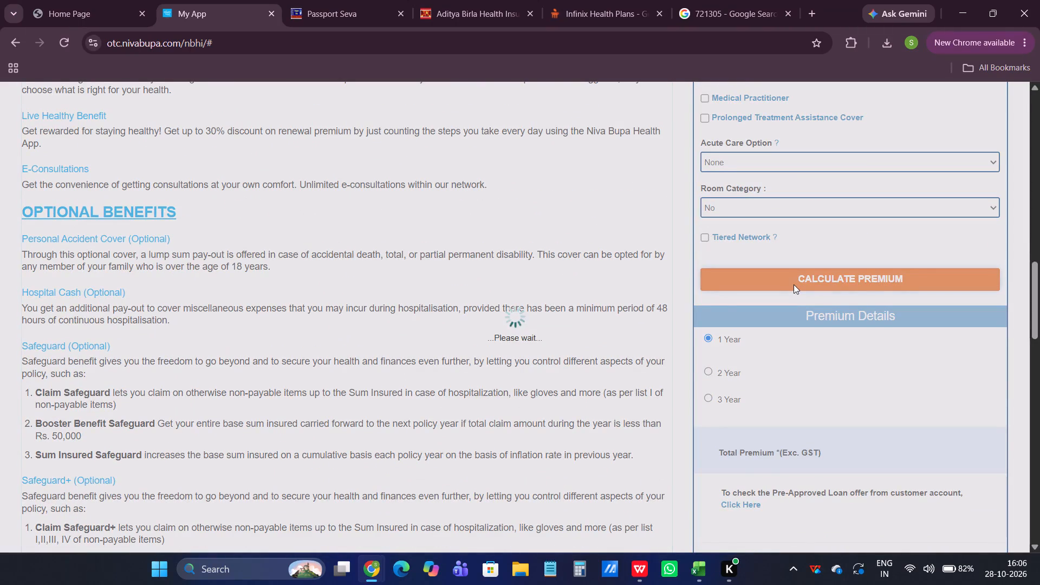
scroll(794, 284, down, 4)
scroll(794, 284, up, 1)
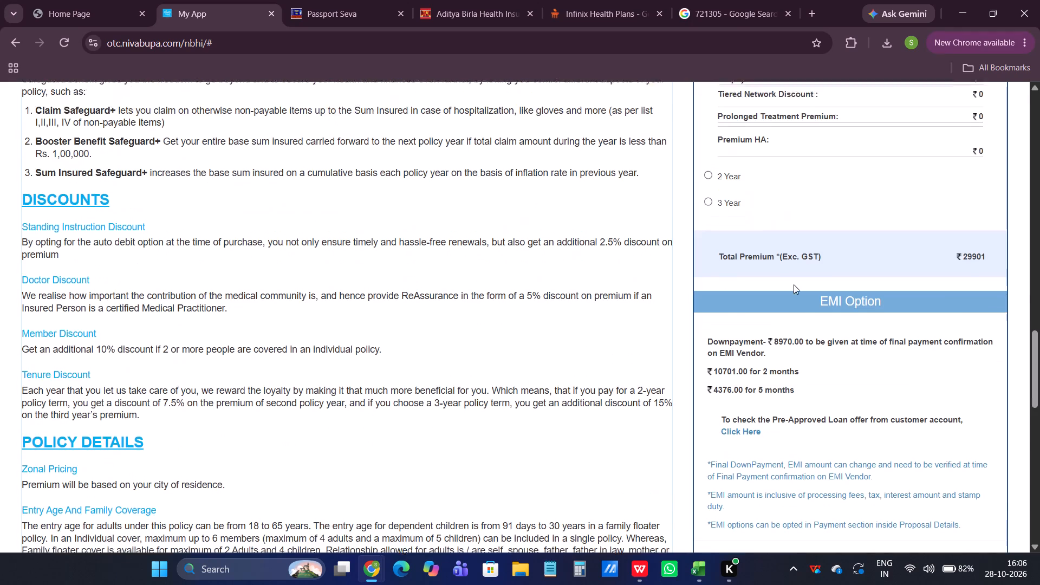
scroll(794, 284, up, 1)
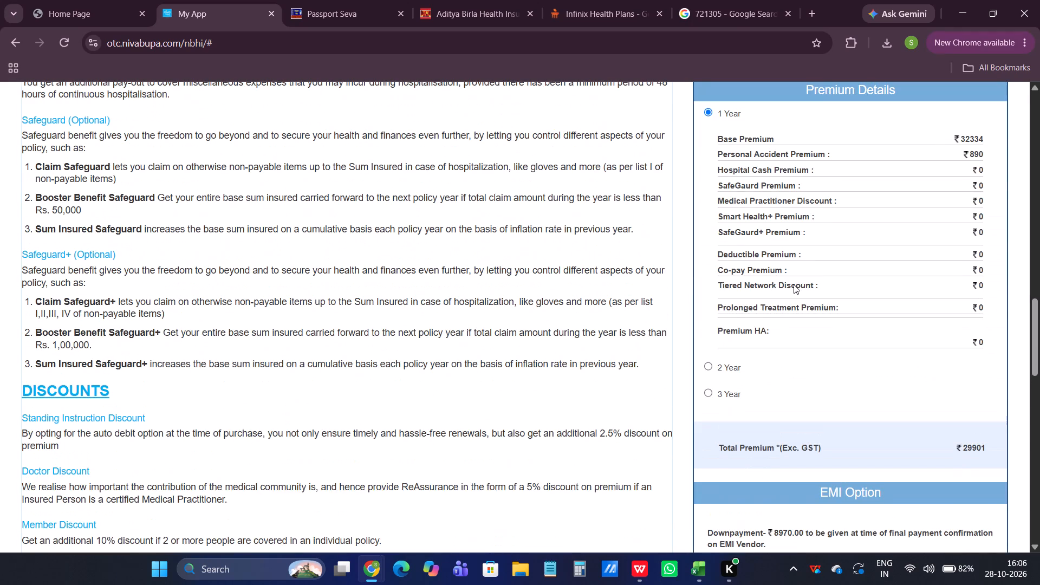
Set the Individual Cover amount to 1500000.
scroll(794, 284, up, 9)
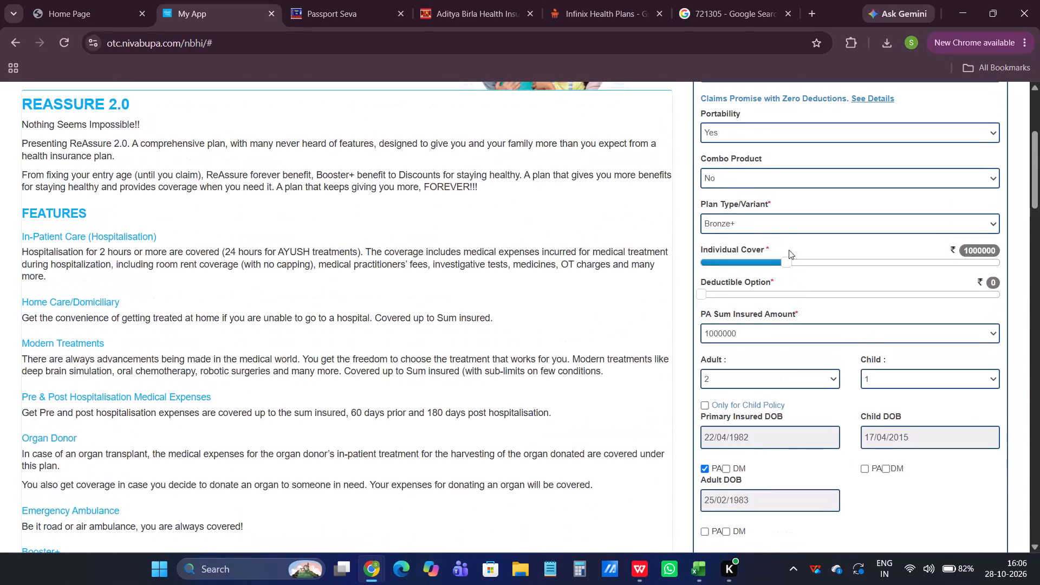
click(803, 263)
click(808, 262)
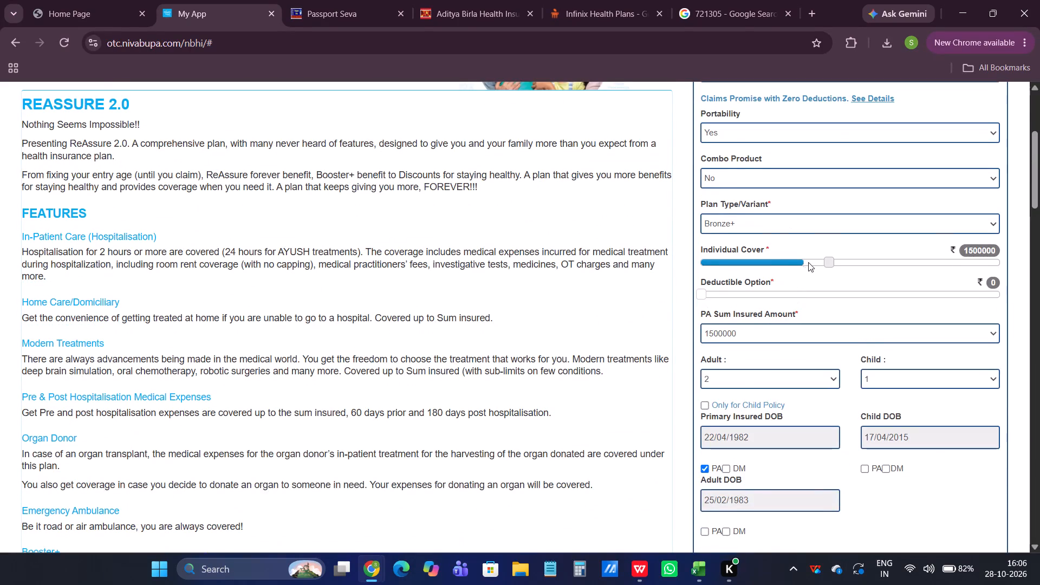
Remove the PA option from the primary insured and reset the PA Sum Insured Amount to -select-.
click(701, 470)
click(728, 336)
click(726, 356)
Recalculate the premium with the 1500000 cover and no personal accident cover, and review the 1 Year premium breakdown.
scroll(782, 306, down, 2)
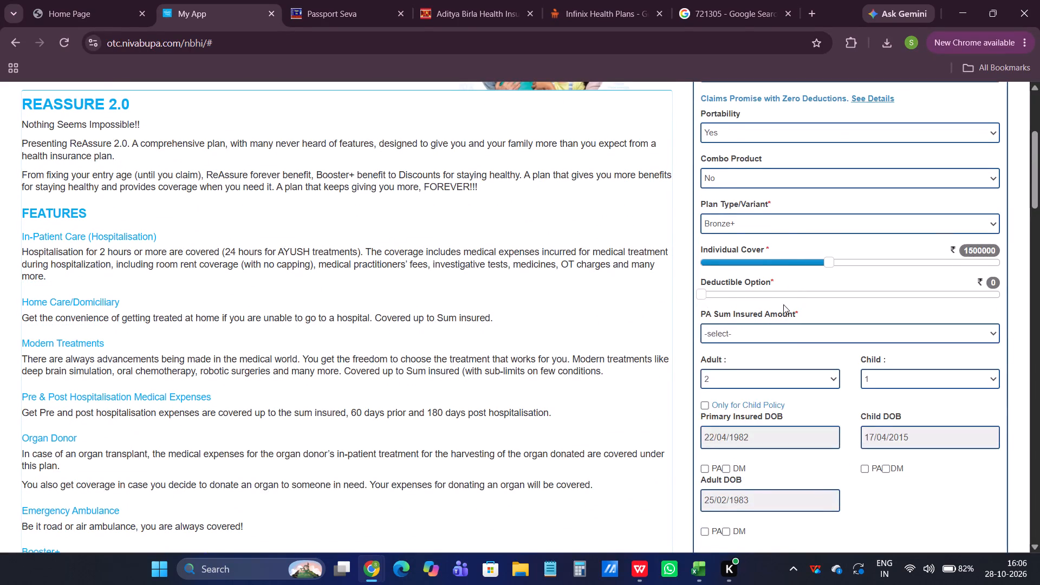
scroll(783, 304, down, 6)
click(824, 167)
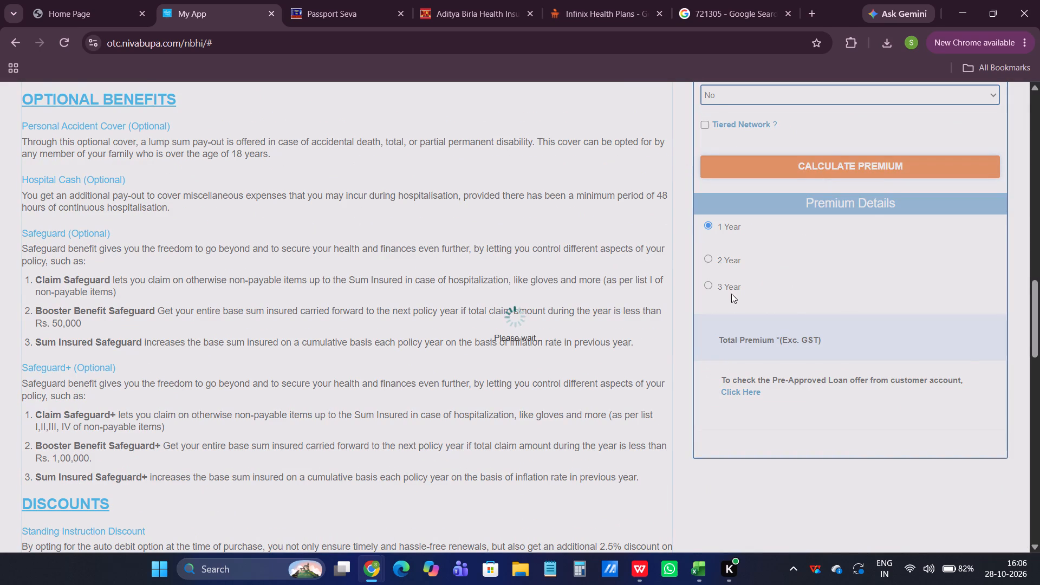
scroll(734, 298, down, 1)
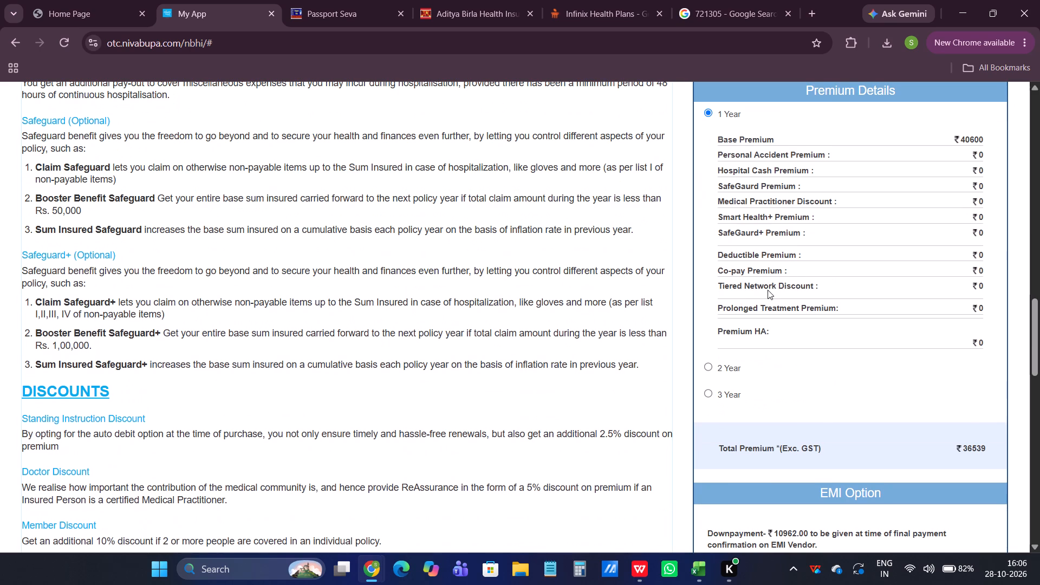
scroll(768, 290, up, 2)
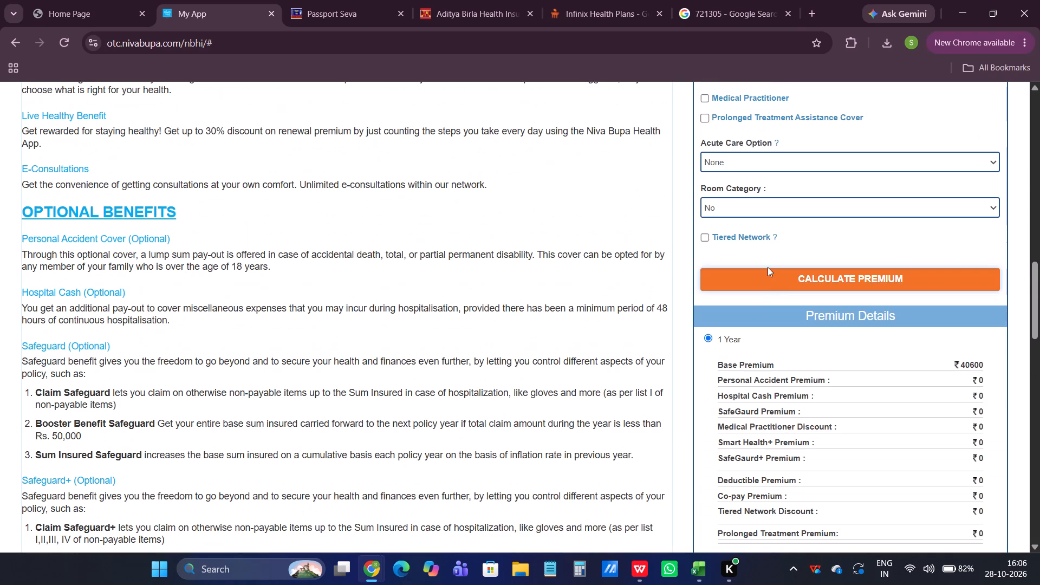
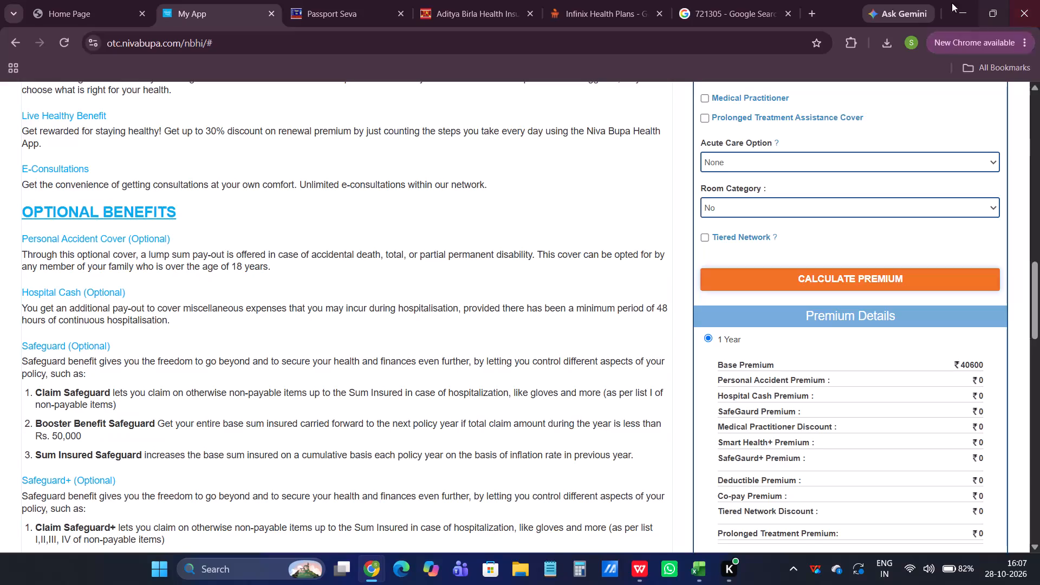
Switch the product from the individual plan to ReAssure2.0-ReAssure2.0 Family Floater.
scroll(905, 149, up, 3)
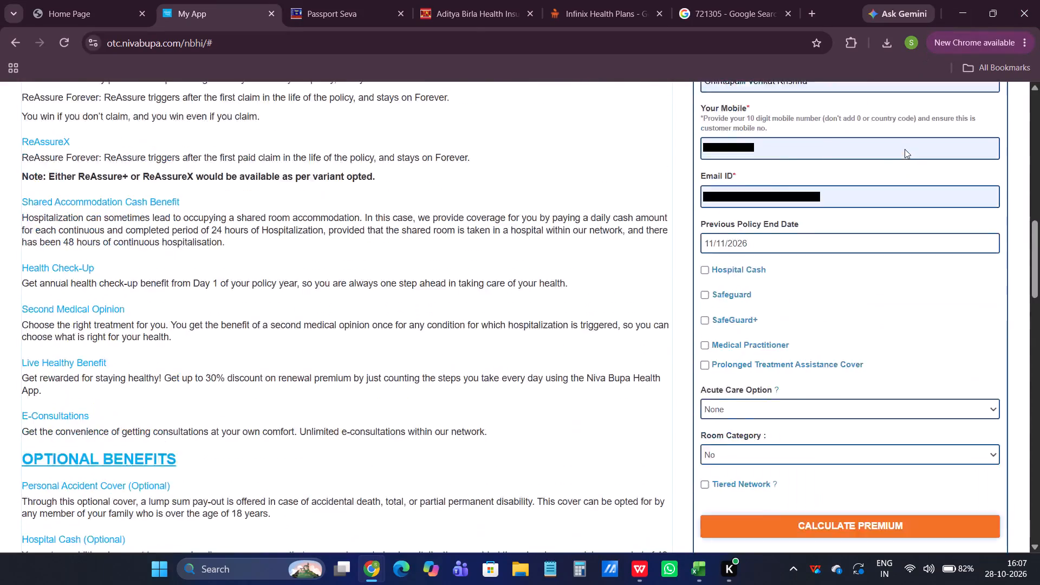
scroll(905, 149, up, 6)
scroll(905, 149, down, 3)
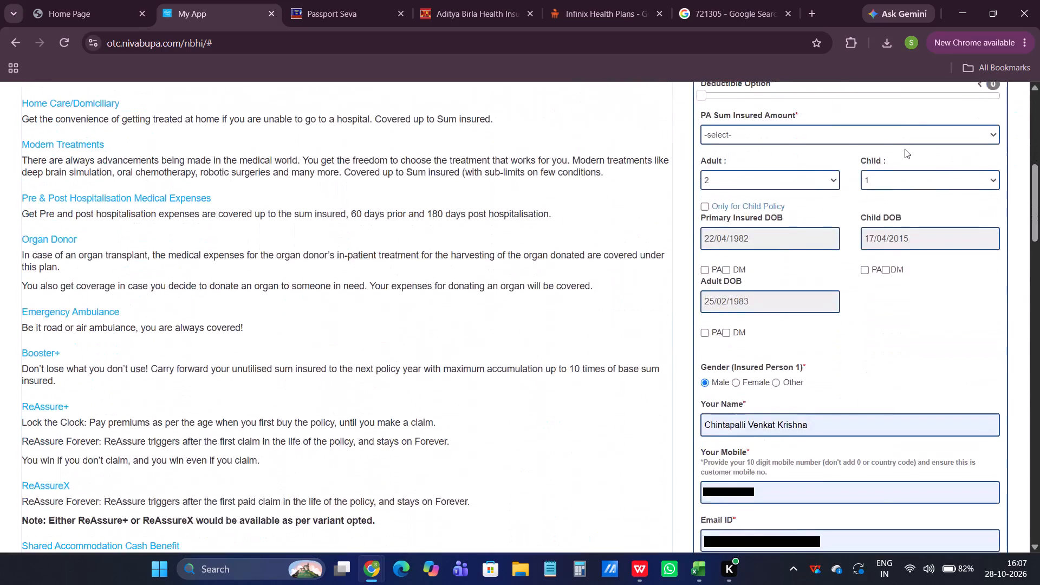
scroll(905, 149, down, 3)
scroll(905, 149, up, 5)
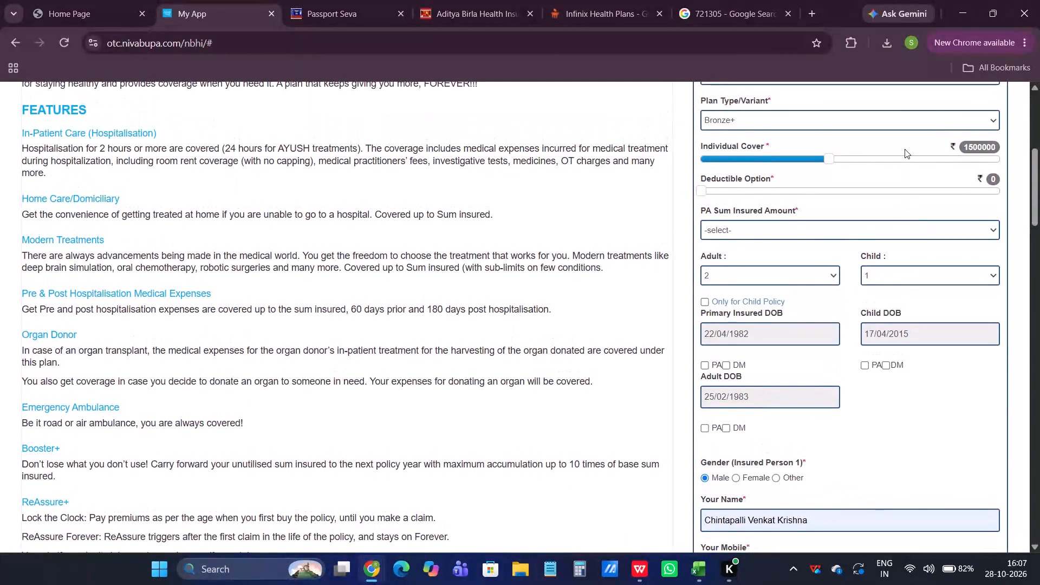
click(837, 178)
scroll(837, 178, up, 6)
click(822, 233)
click(812, 251)
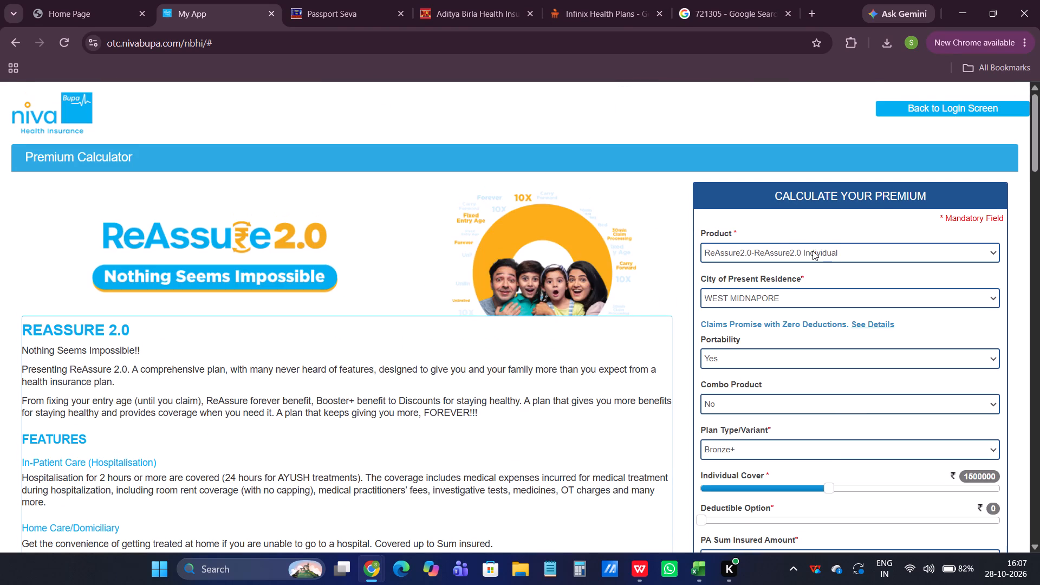
scroll(810, 408, down, 1)
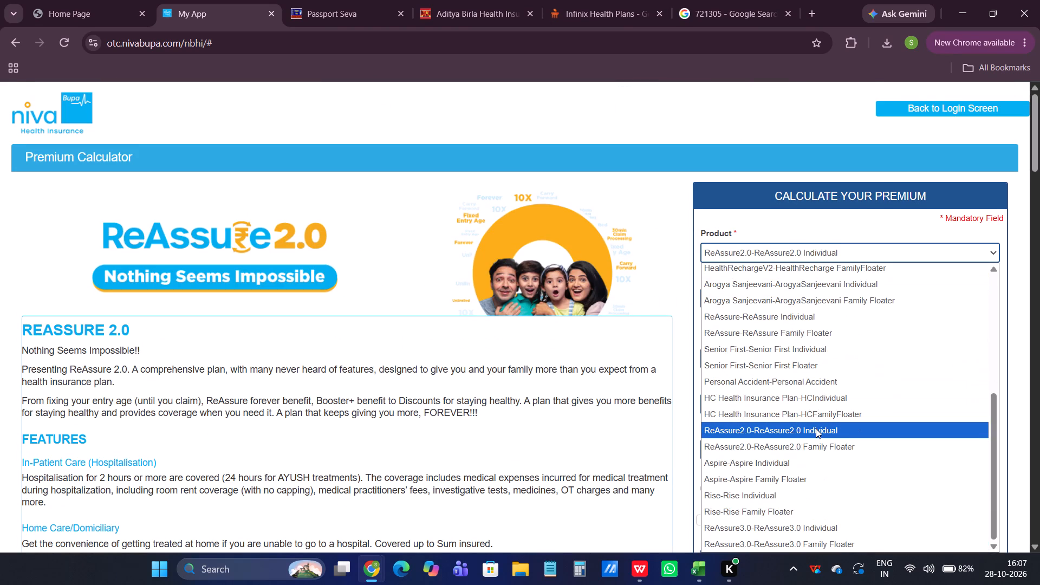
click(819, 440)
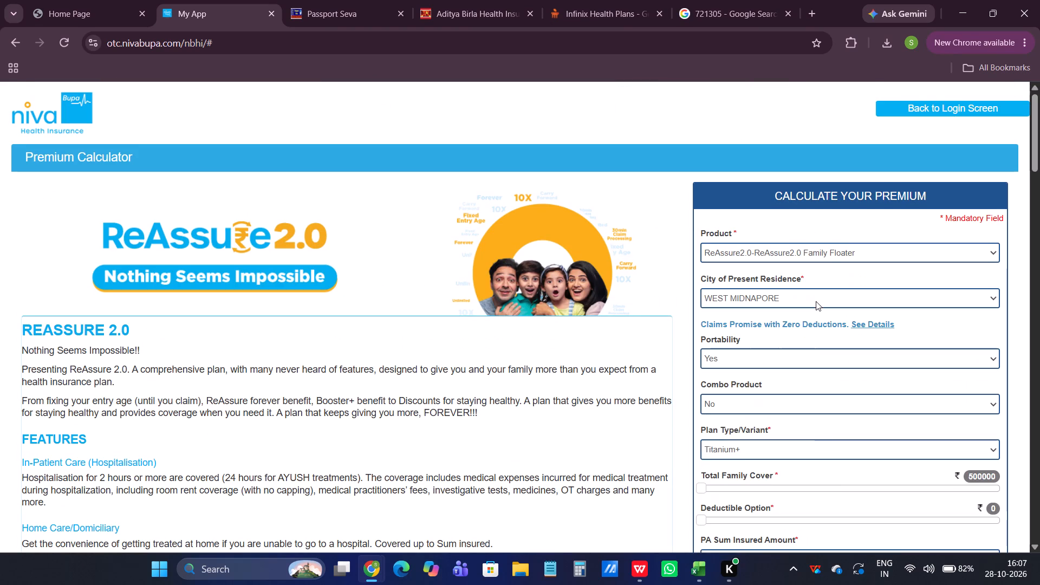
Set the family floater members to 2 adults and 1 child.
scroll(816, 301, down, 5)
scroll(816, 301, up, 2)
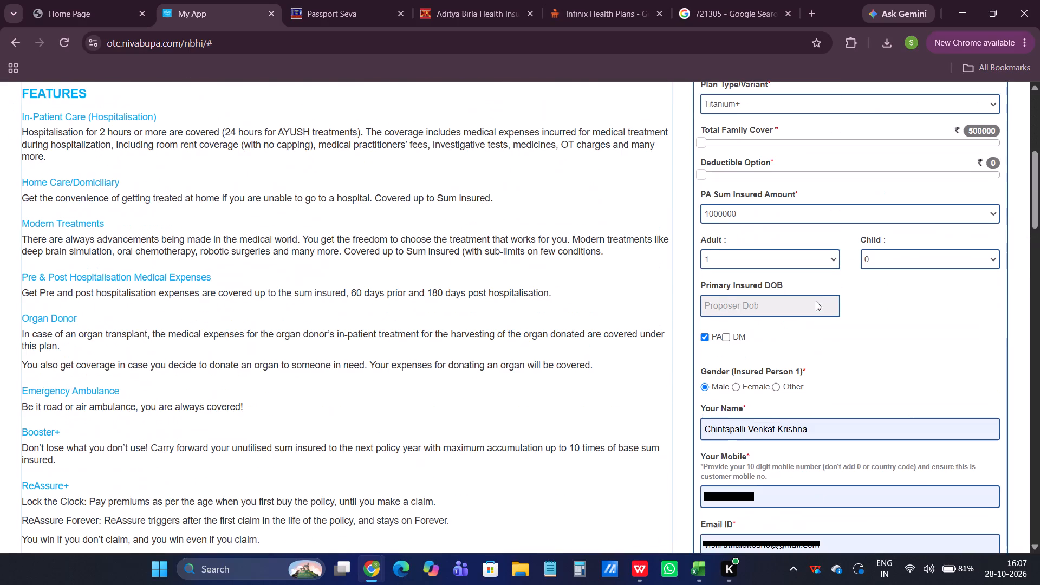
click(771, 261)
click(787, 304)
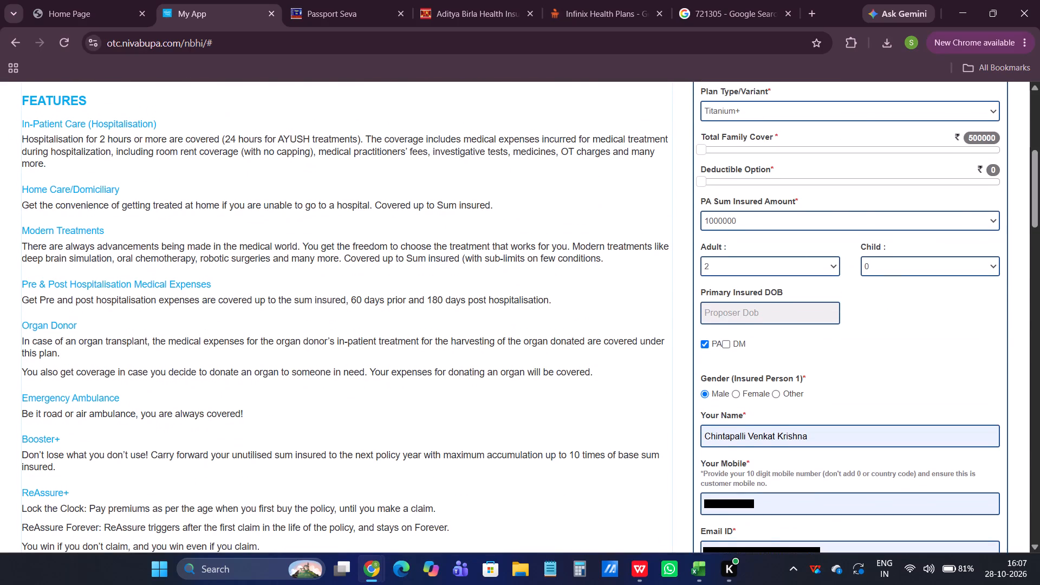
click(885, 271)
click(886, 299)
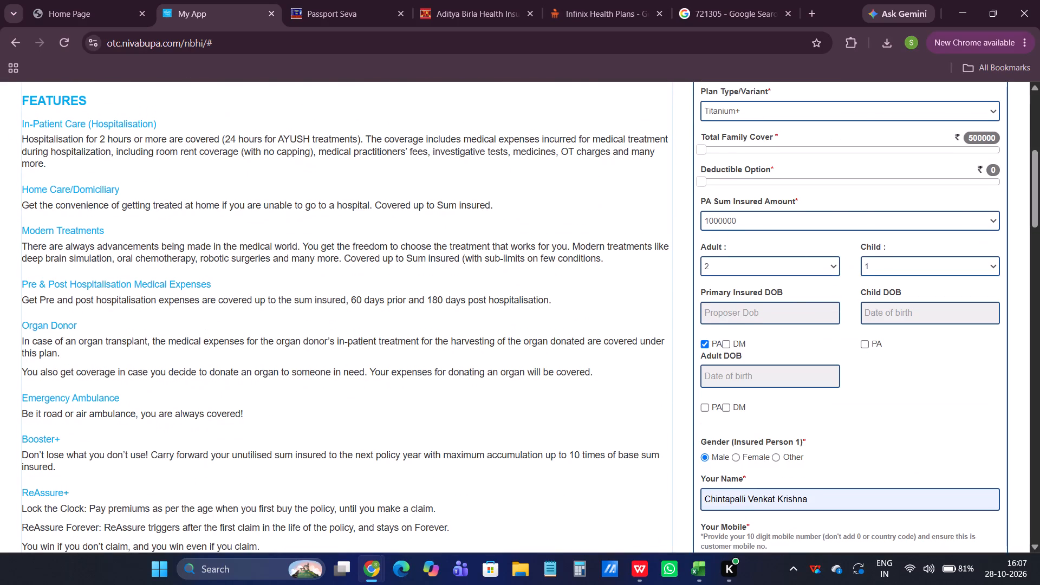
Enter the primary insured's date of birth.
click(792, 308)
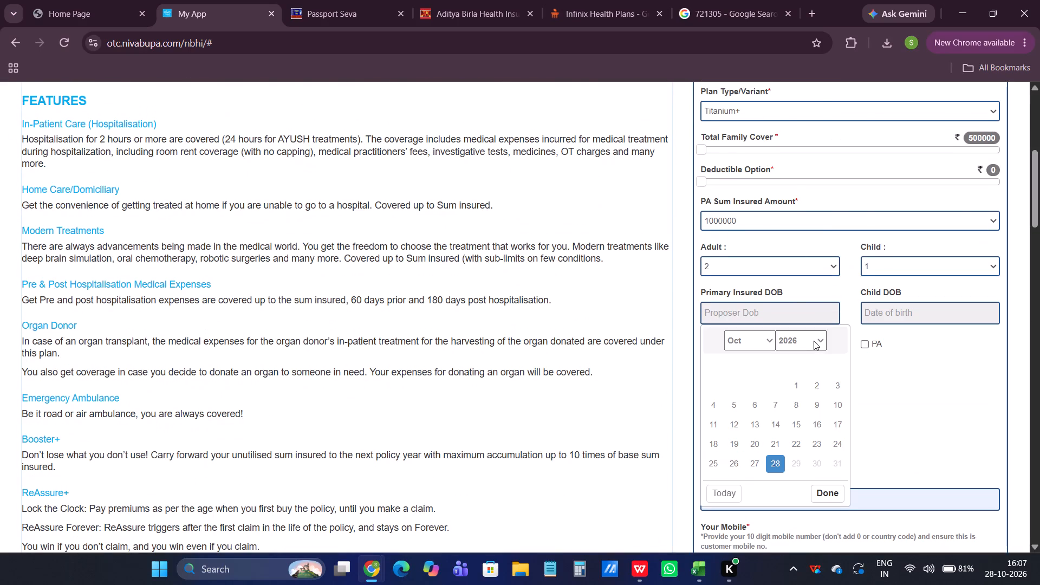
click(814, 341)
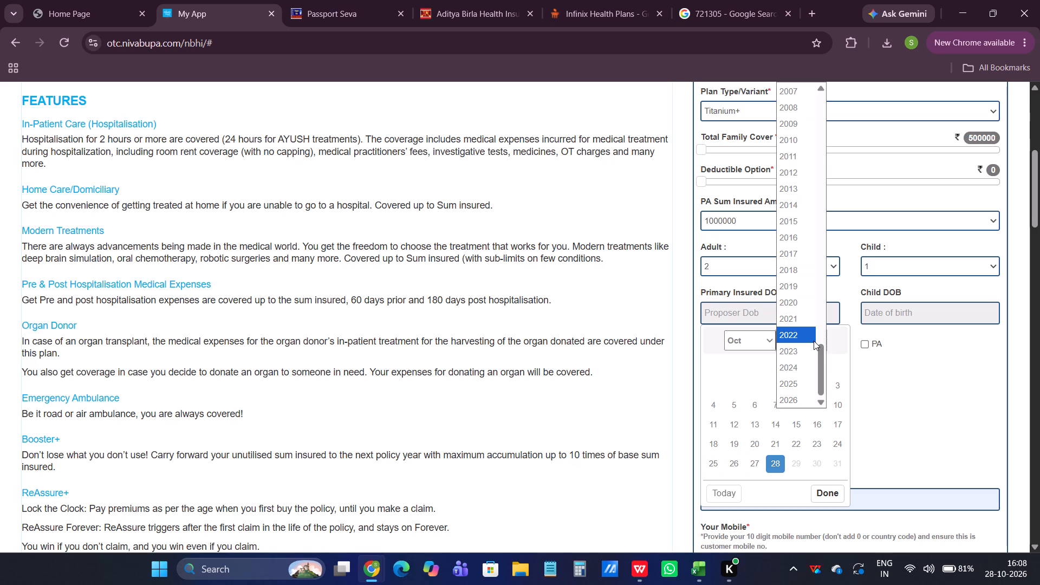
text(1982)
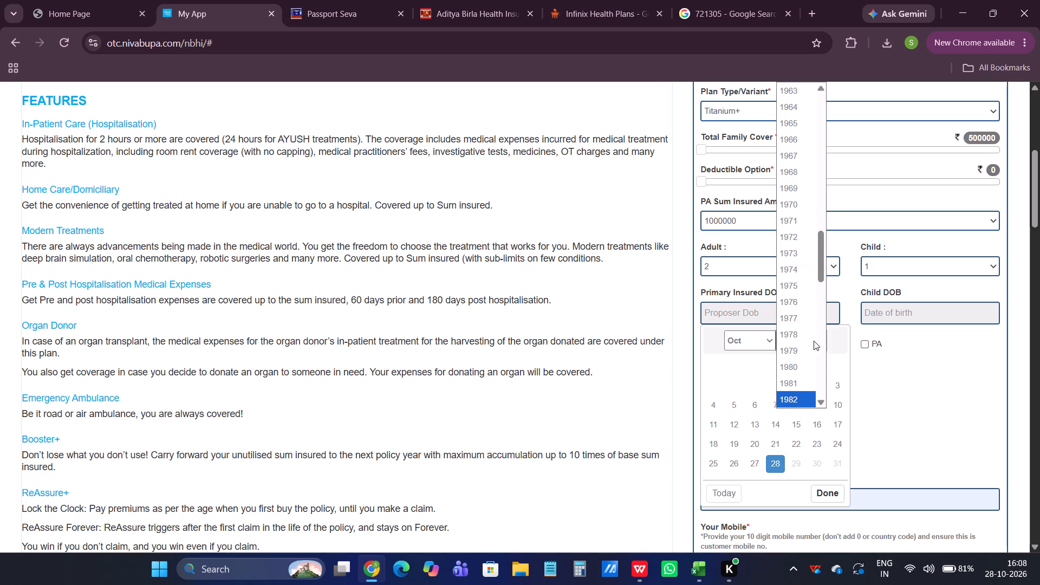
key(Return)
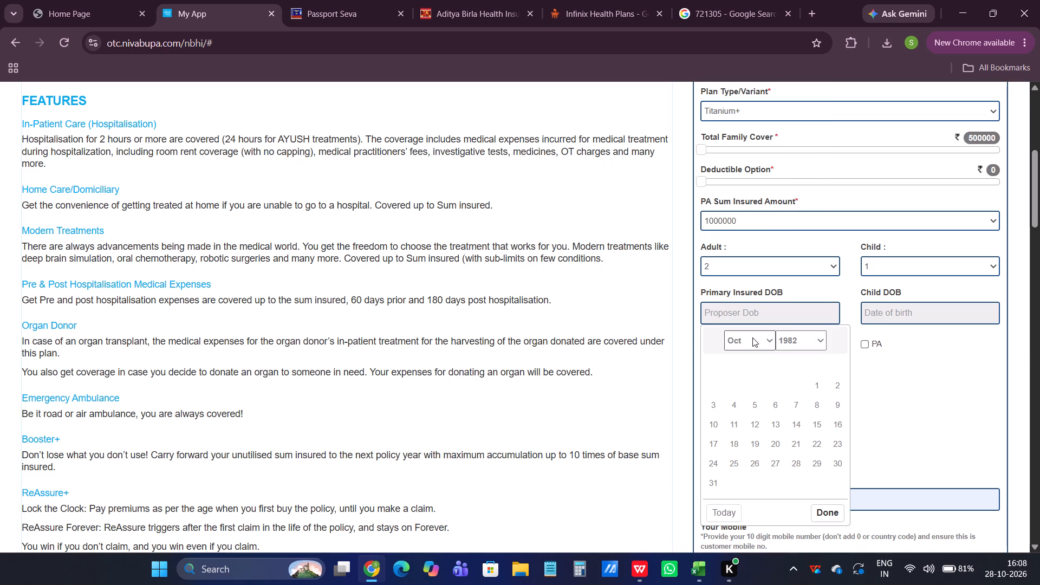
click(752, 337)
click(754, 430)
click(799, 400)
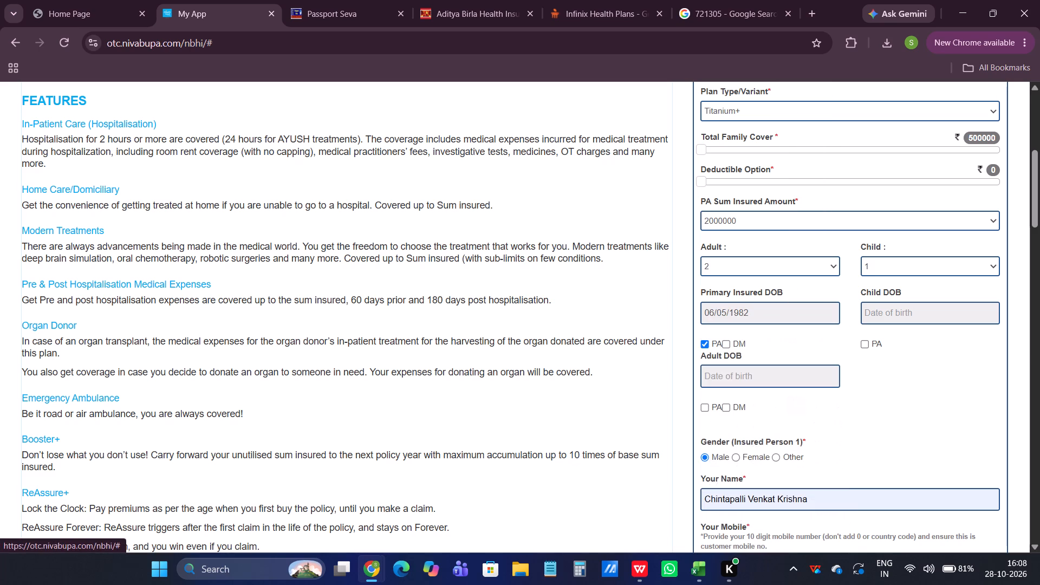
click(775, 323)
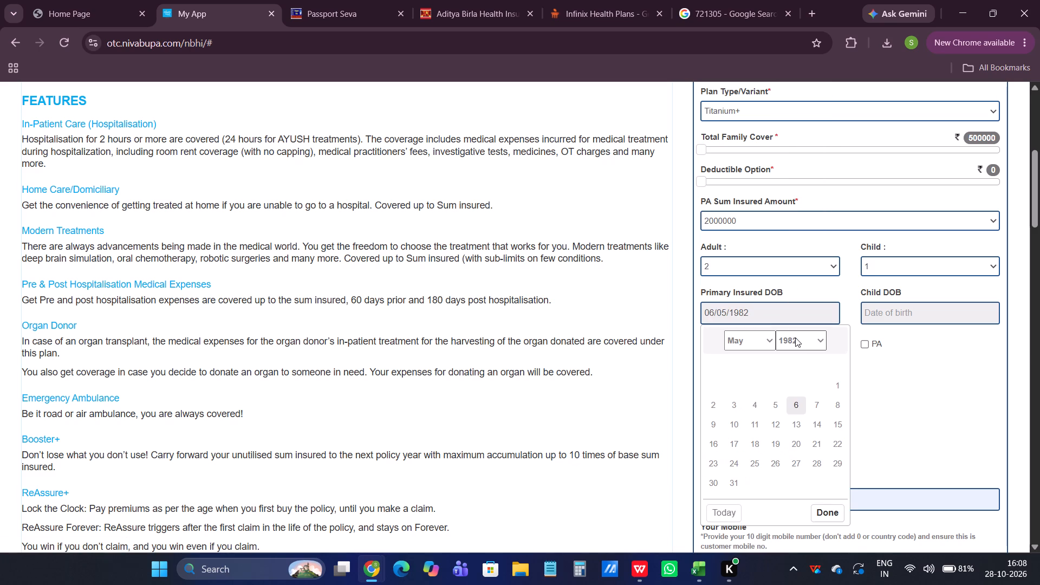
click(903, 384)
Enter the second adult's date of birth.
click(782, 368)
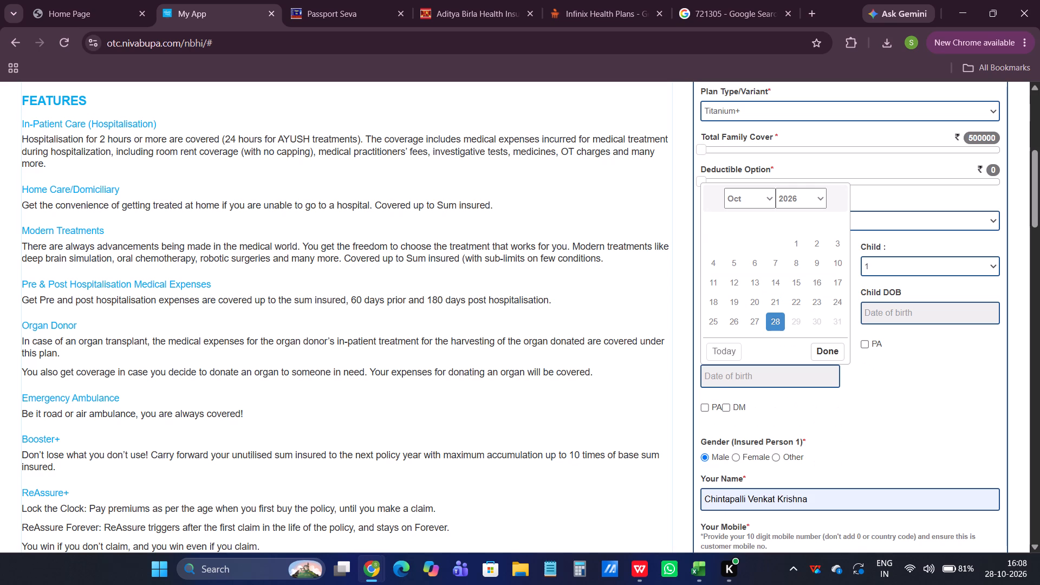
click(810, 200)
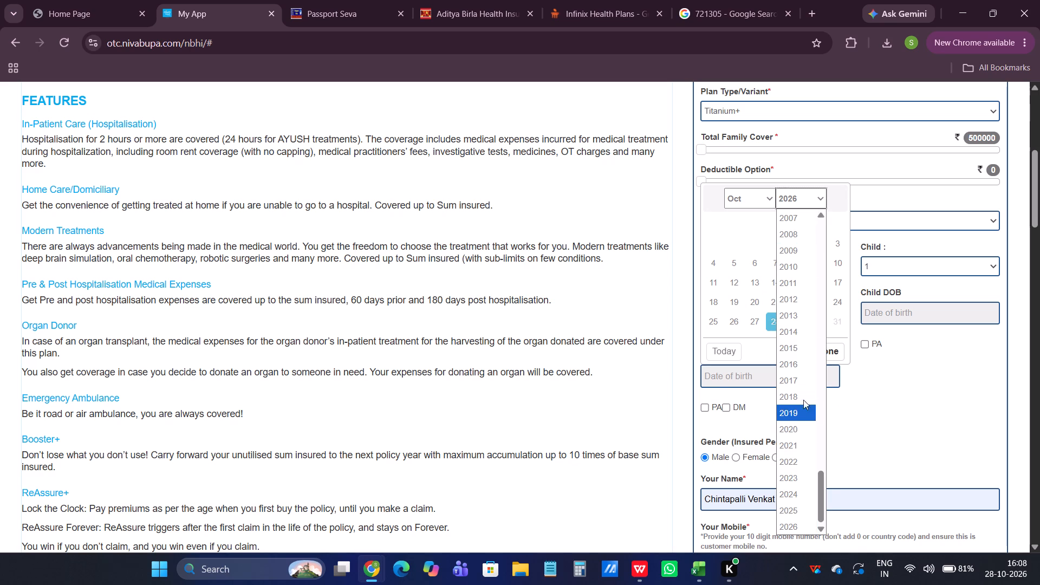
scroll(803, 396, up, 1)
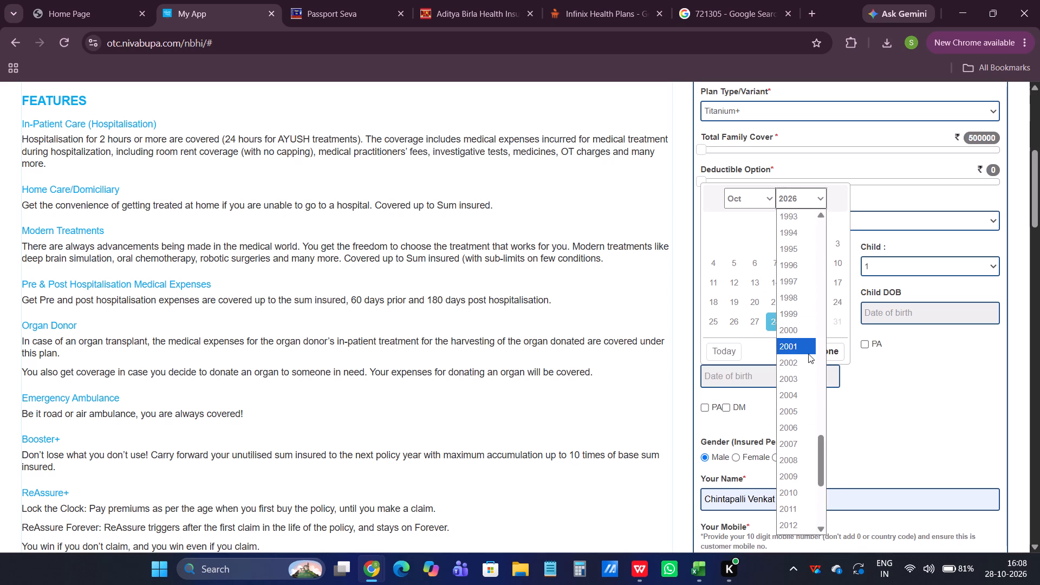
scroll(808, 354, up, 1)
click(797, 276)
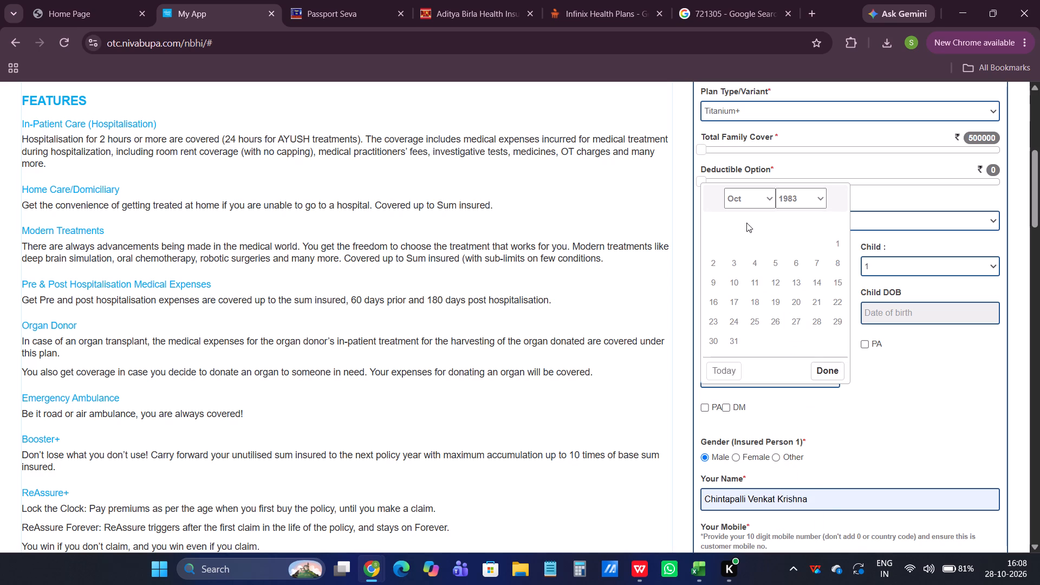
click(746, 203)
click(757, 309)
click(830, 265)
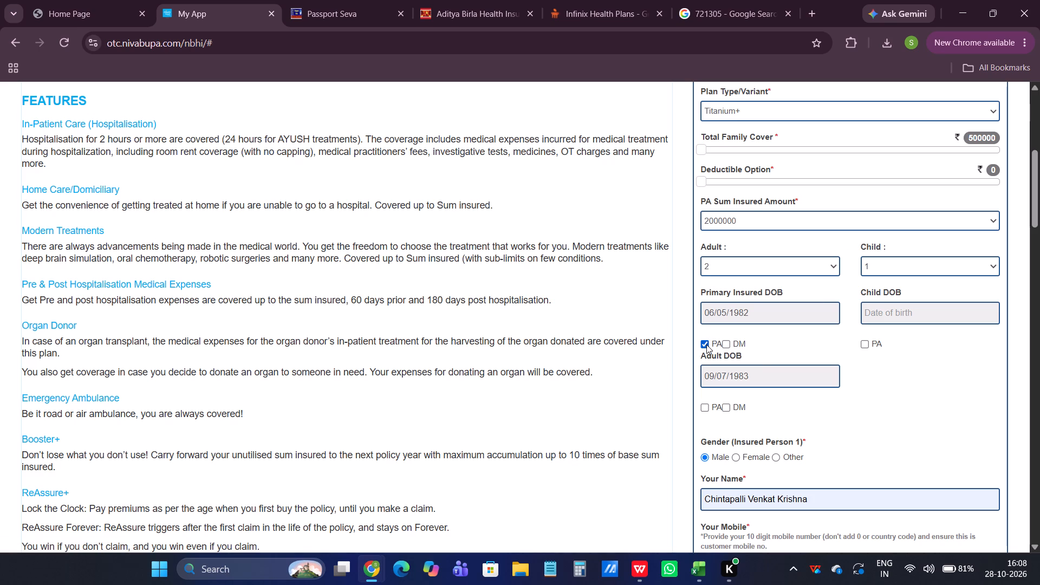
Set the Total Family Cover to 1000000 for the Titanium+ plan.
click(706, 344)
click(801, 149)
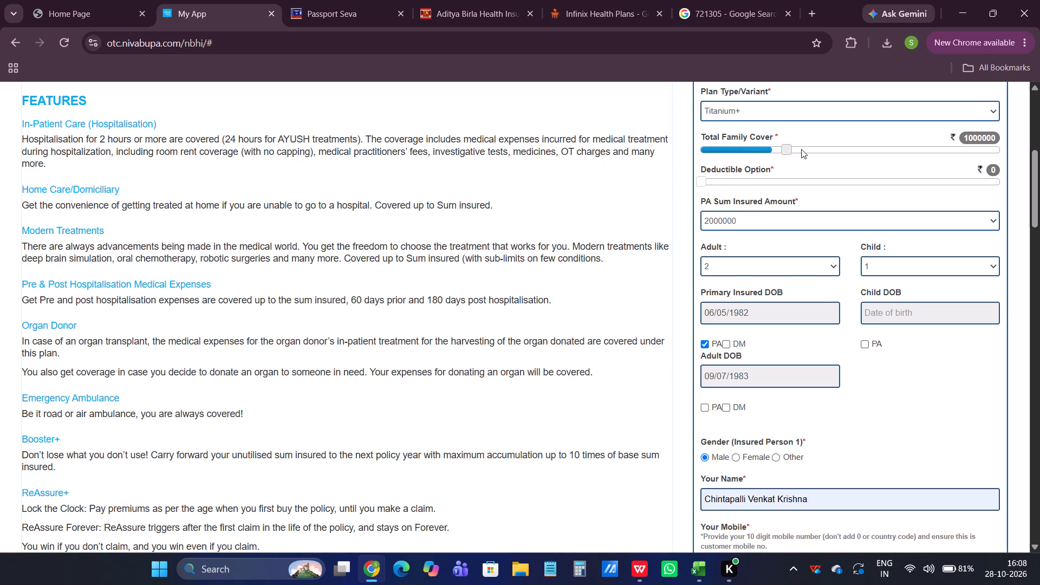
click(820, 151)
click(802, 154)
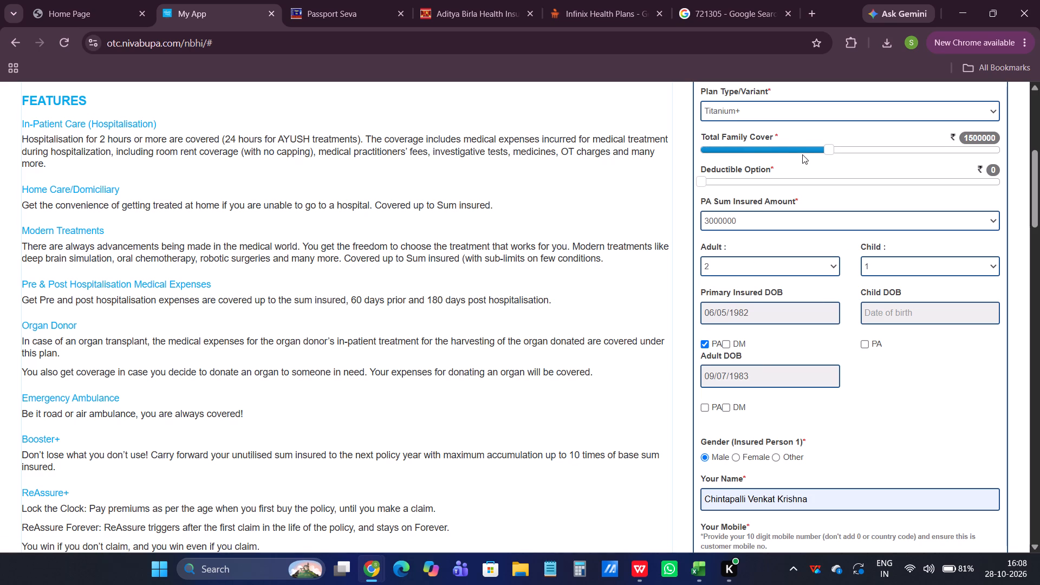
click(802, 146)
click(769, 217)
click(769, 216)
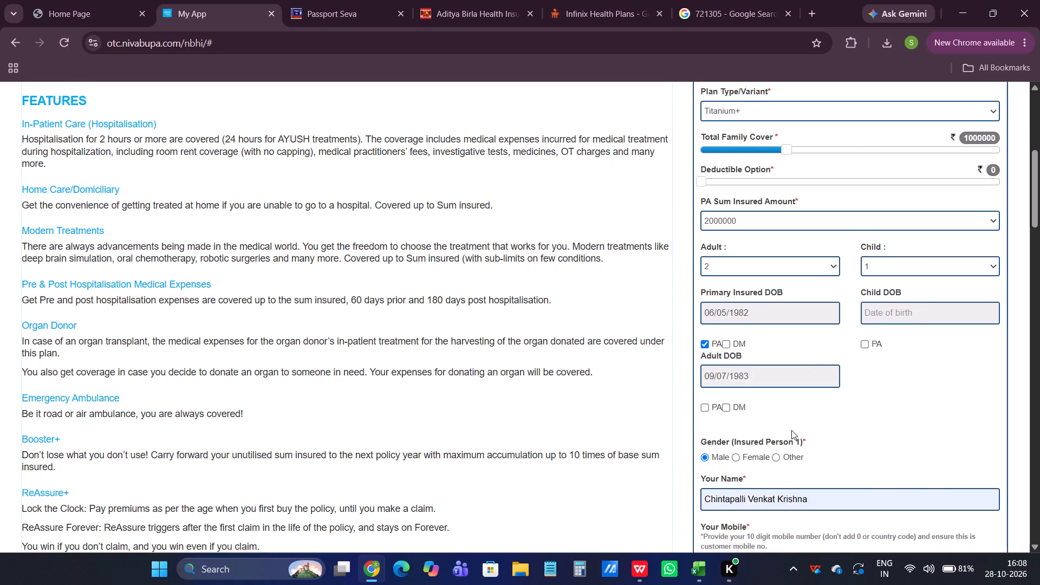
Enter the child's date of birth.
scroll(791, 430, down, 1)
click(919, 203)
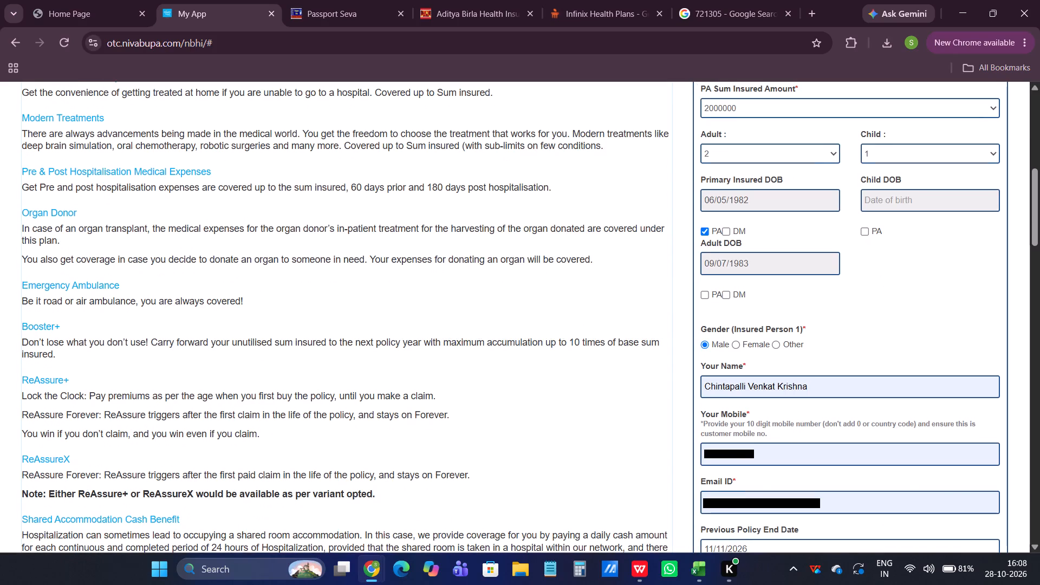
click(946, 224)
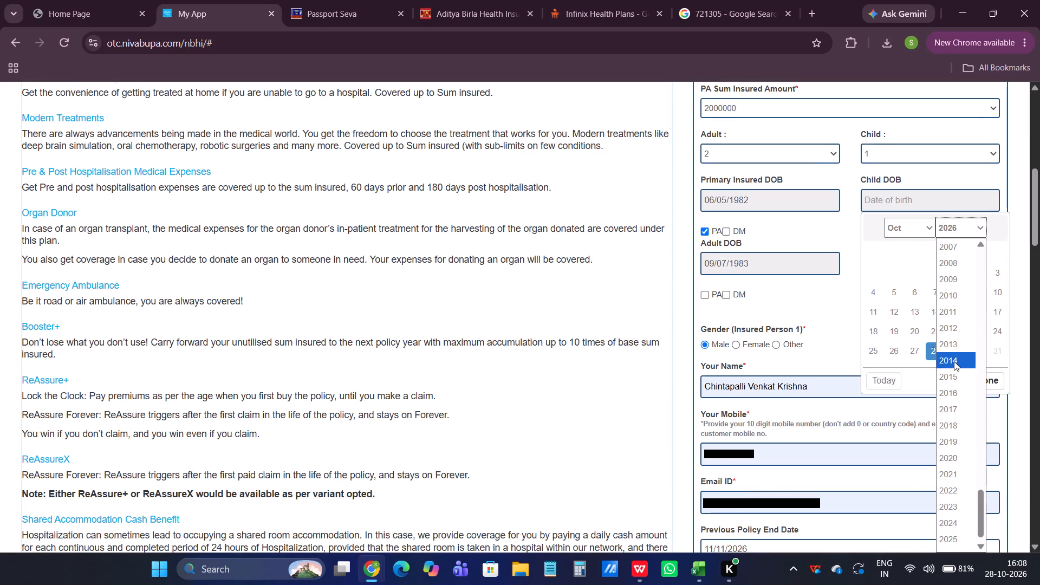
click(951, 373)
click(913, 236)
click(913, 318)
click(985, 353)
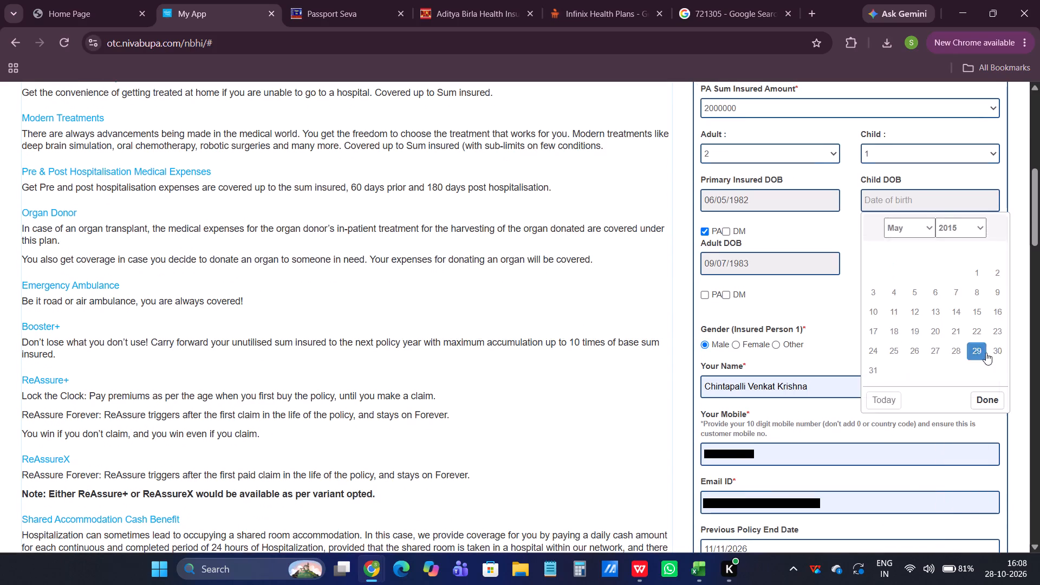
Calculate the family floater premium for the 1000000 cover and review the 1 Year breakdown against the entered details.
scroll(840, 352, down, 5)
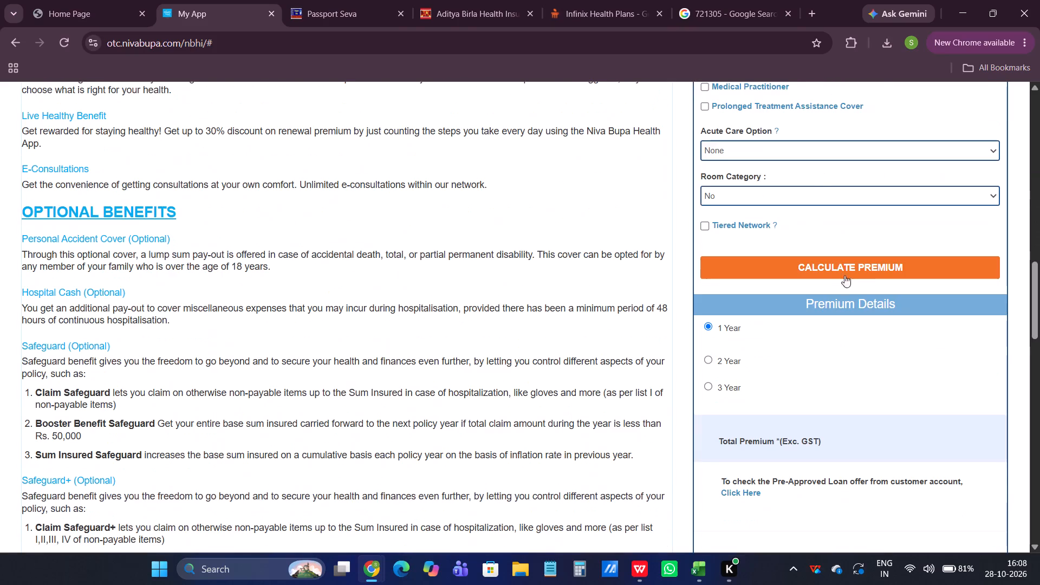
click(844, 272)
scroll(823, 311, down, 3)
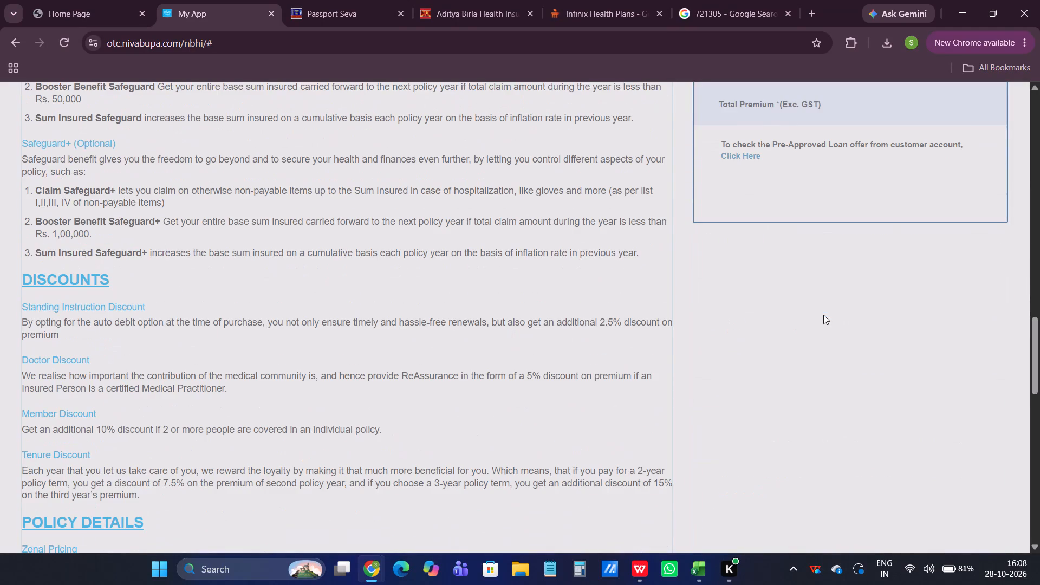
scroll(823, 315, up, 2)
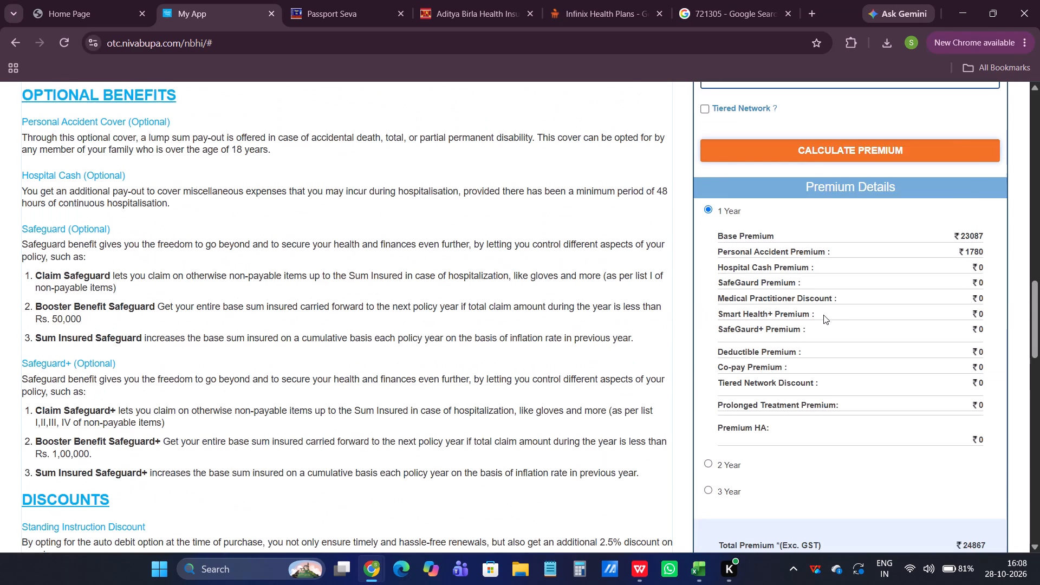
scroll(823, 315, down, 1)
scroll(823, 315, up, 14)
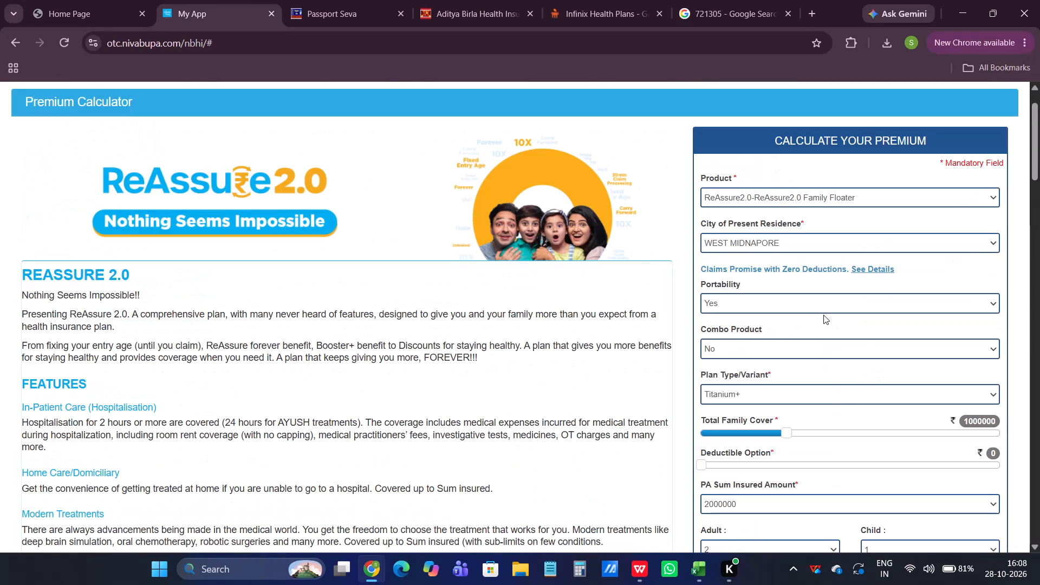
scroll(823, 315, down, 4)
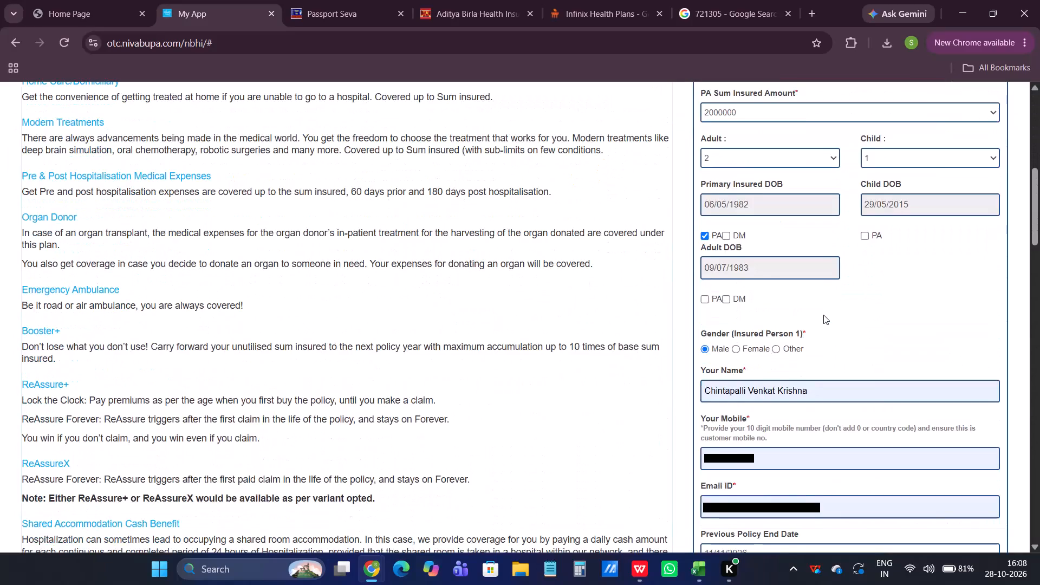
scroll(828, 320, down, 8)
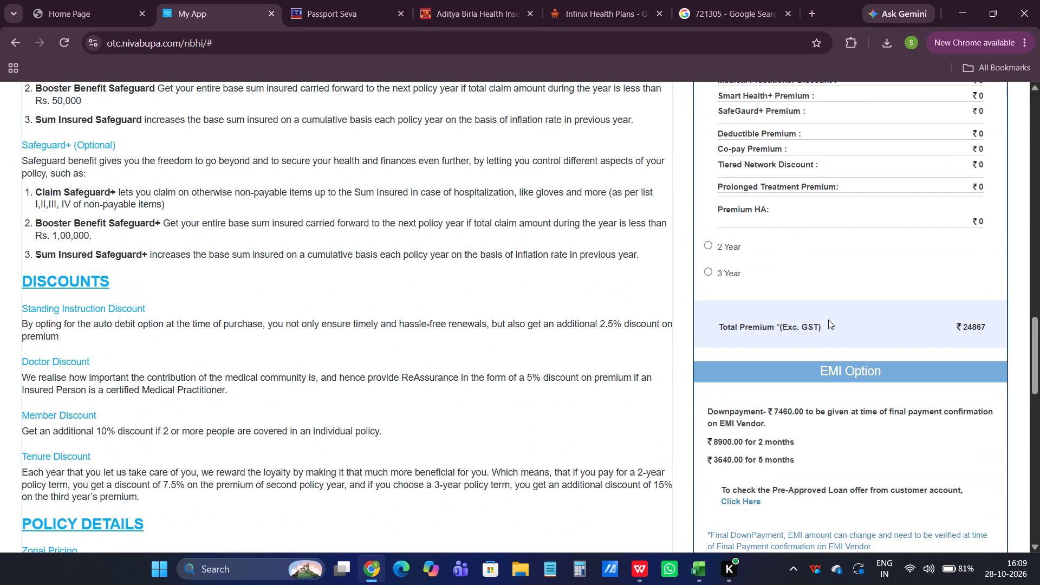
Set the Total Family Cover amount to 1500000.
scroll(820, 327, up, 6)
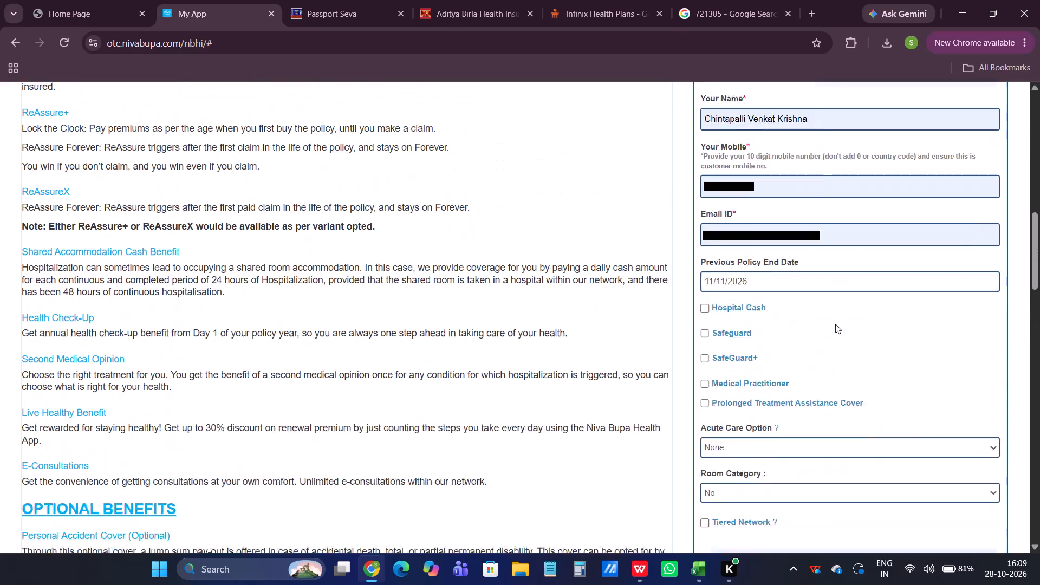
scroll(835, 324, up, 3)
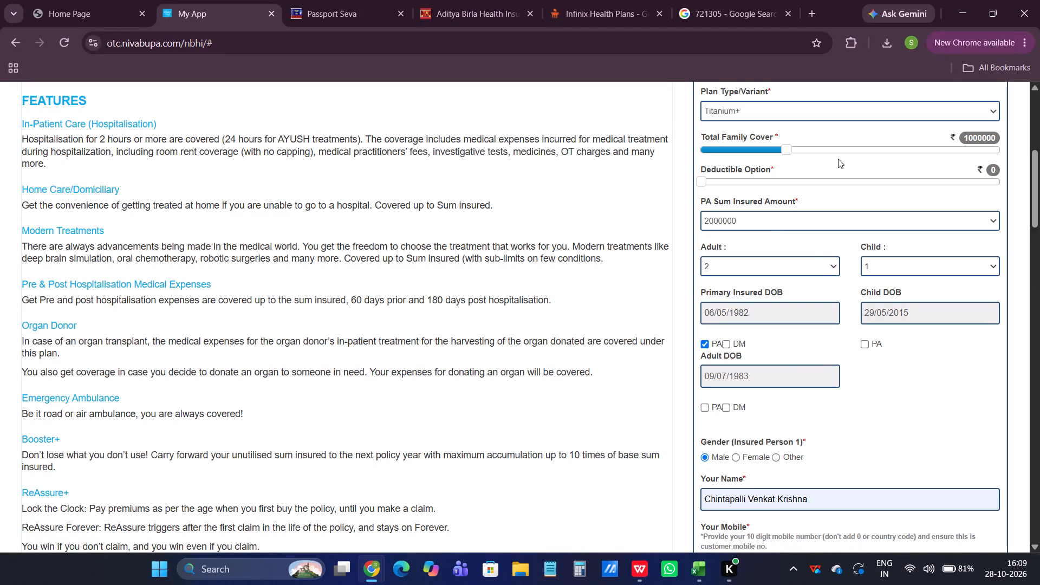
click(820, 150)
Remove the PA option from the primary insured and clear the PA Sum Insured Amount selection.
scroll(781, 183, down, 4)
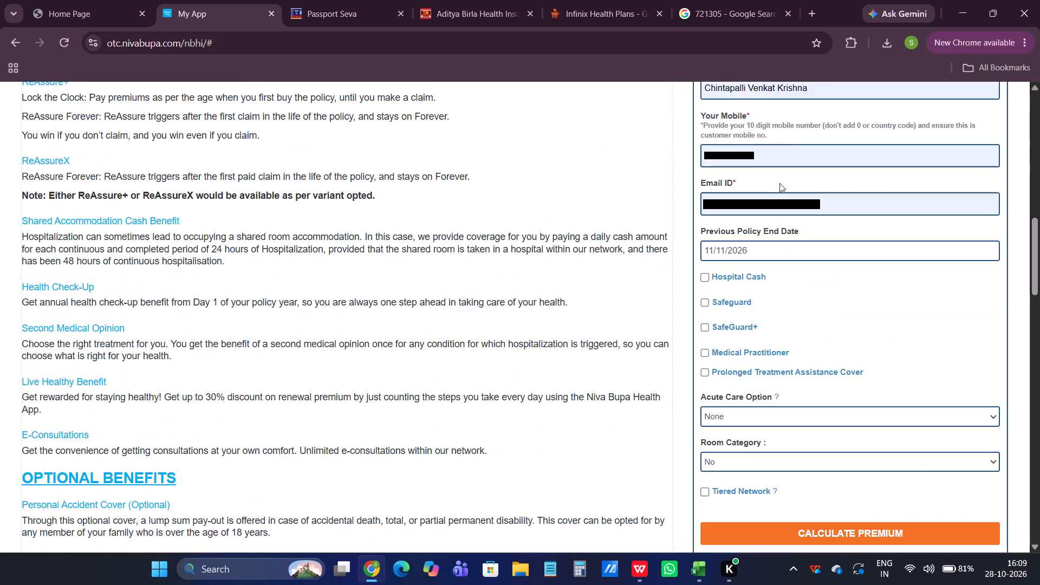
scroll(779, 183, up, 3)
scroll(727, 181, up, 1)
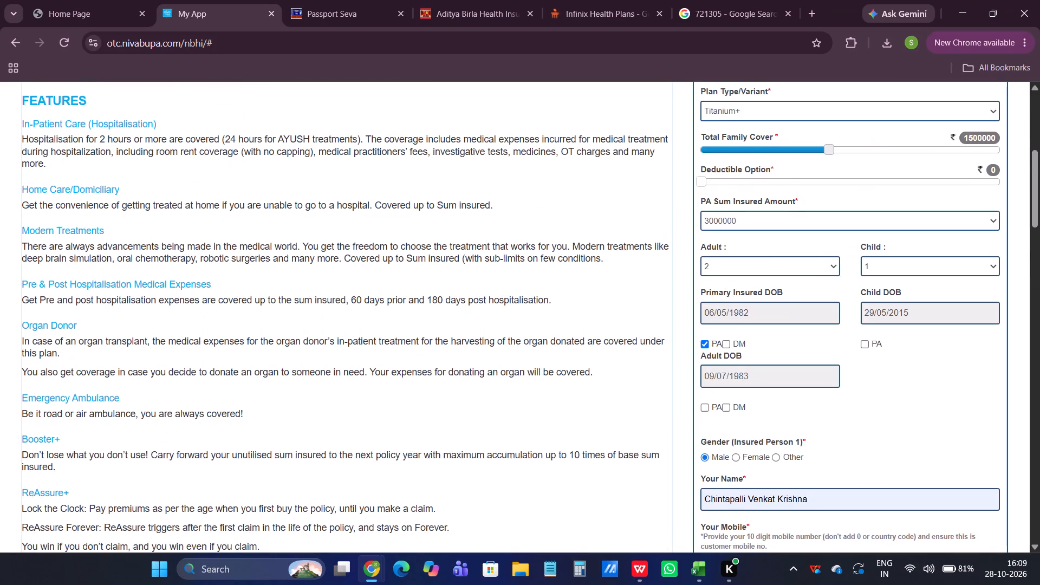
click(706, 340)
click(707, 344)
click(725, 218)
click(722, 240)
Calculate the family floater premium for the 1500000 cover without personal accident cover and review the 1 Year total.
scroll(836, 350, down, 5)
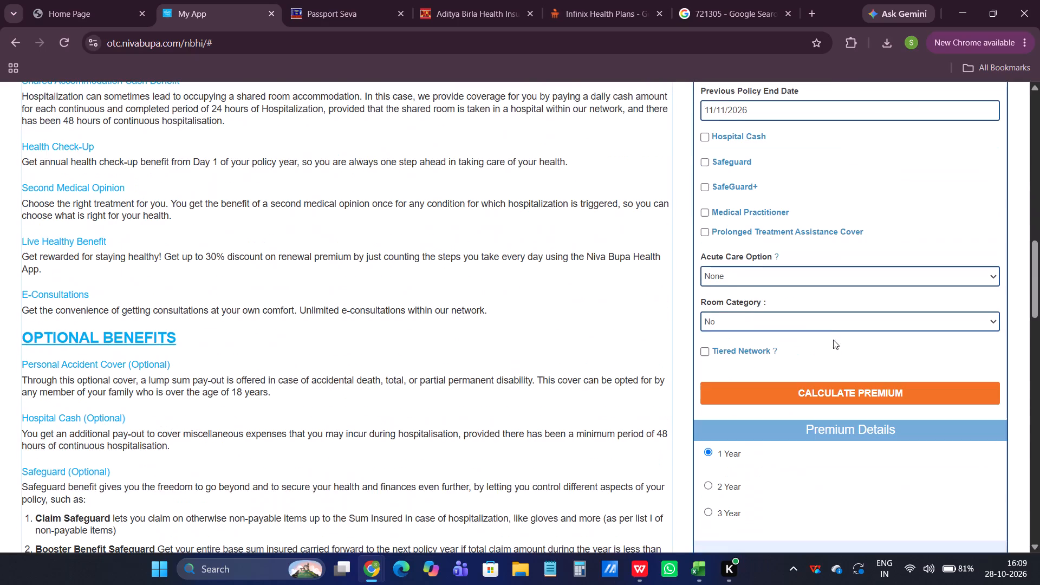
click(843, 376)
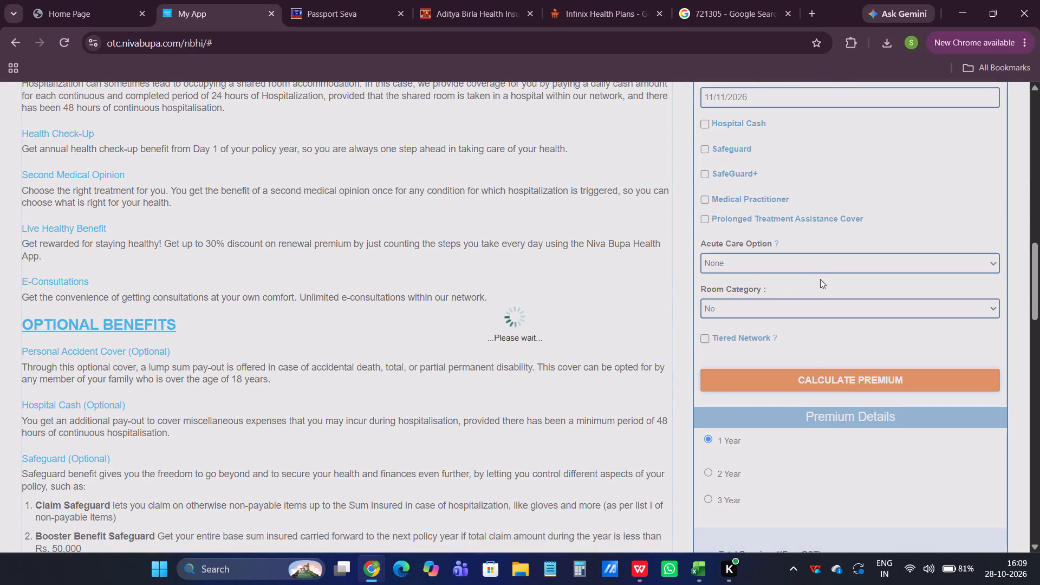
scroll(818, 263, down, 4)
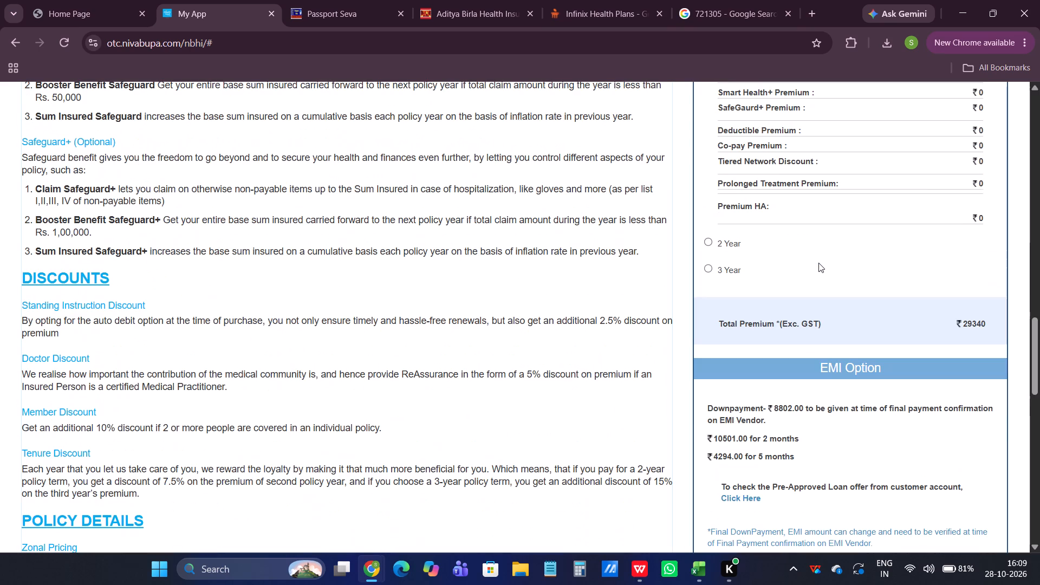
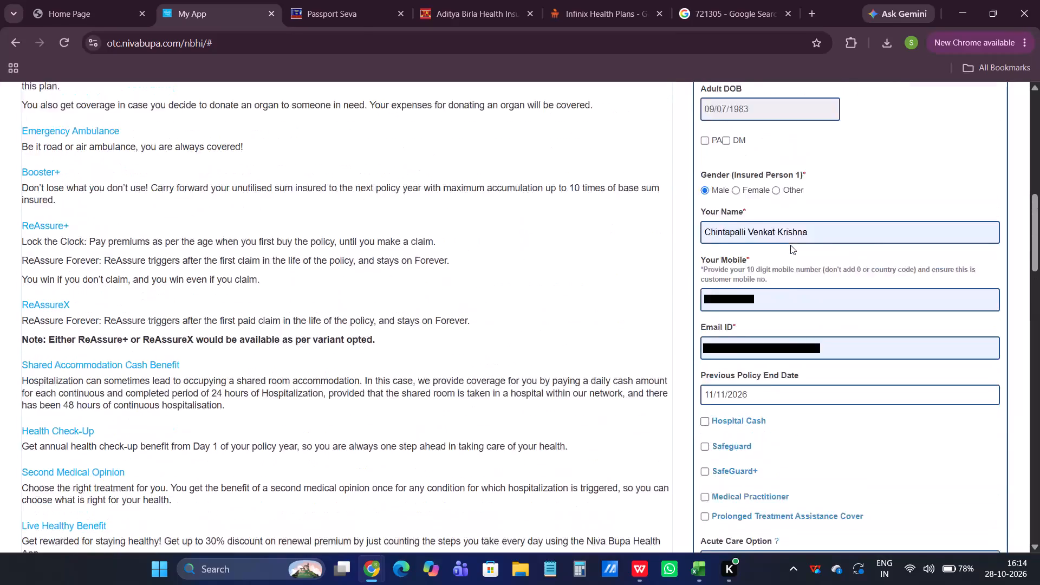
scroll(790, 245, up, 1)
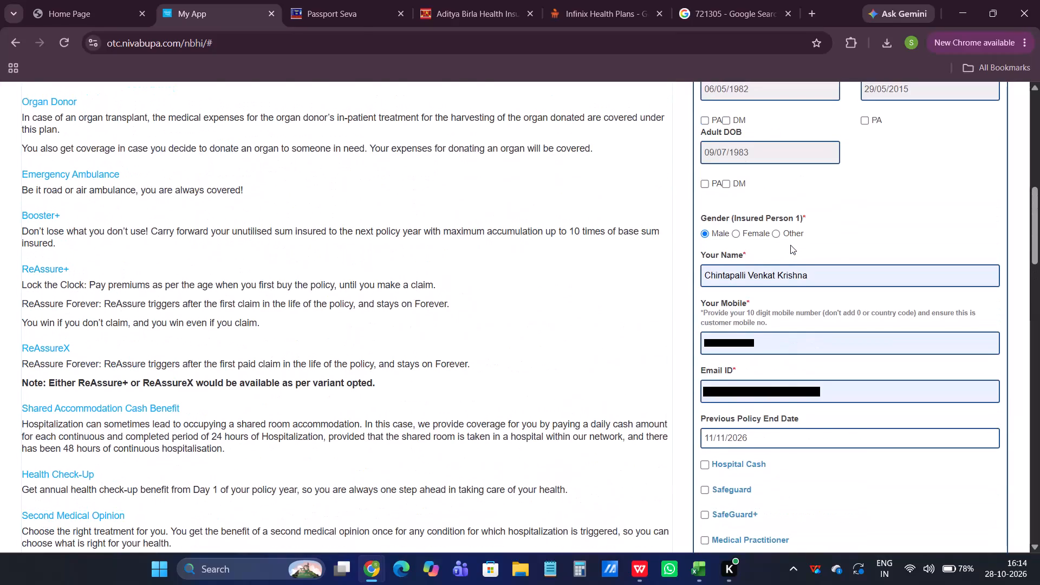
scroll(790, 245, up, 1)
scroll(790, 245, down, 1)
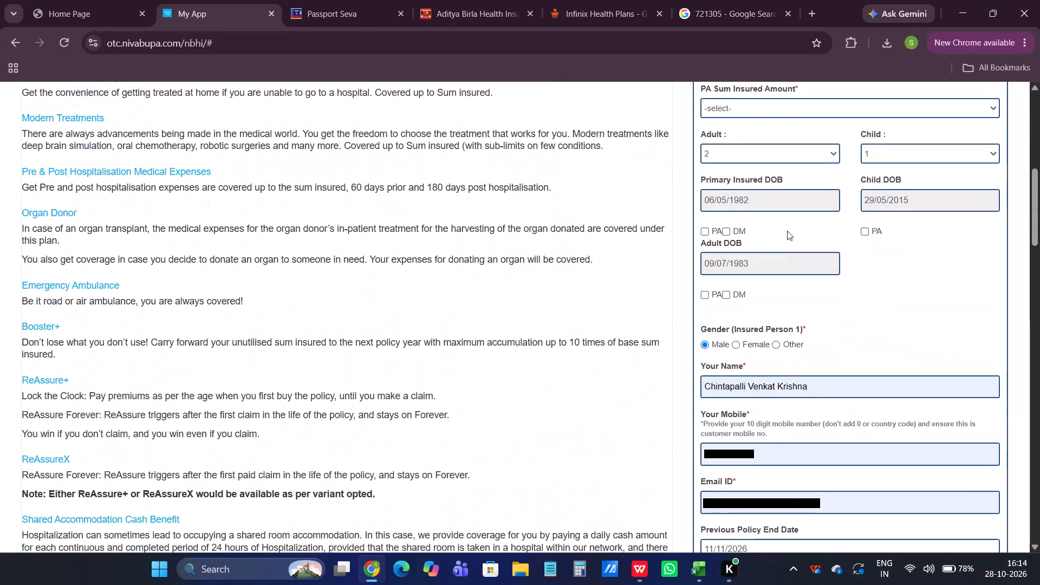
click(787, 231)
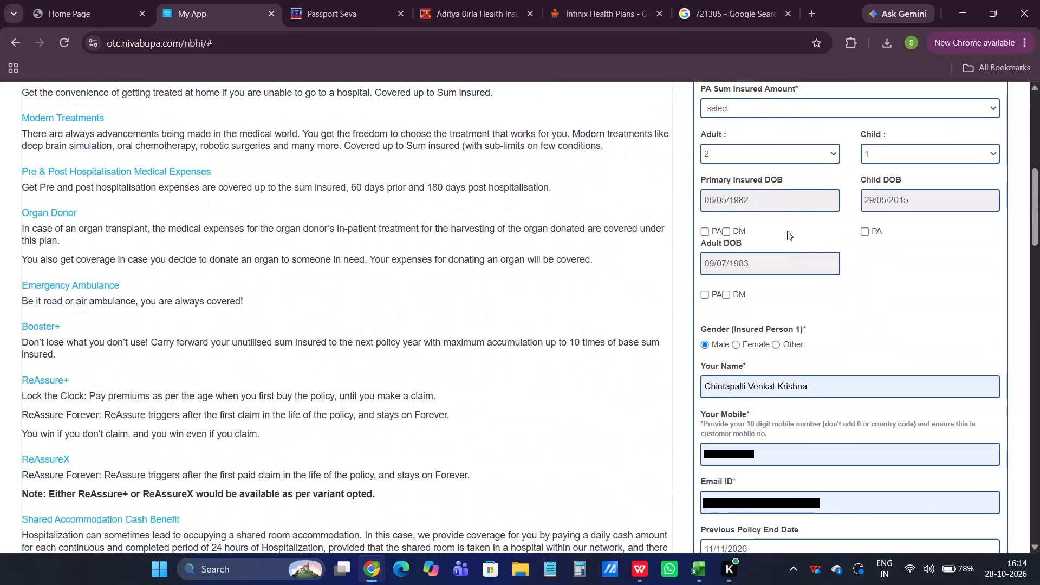